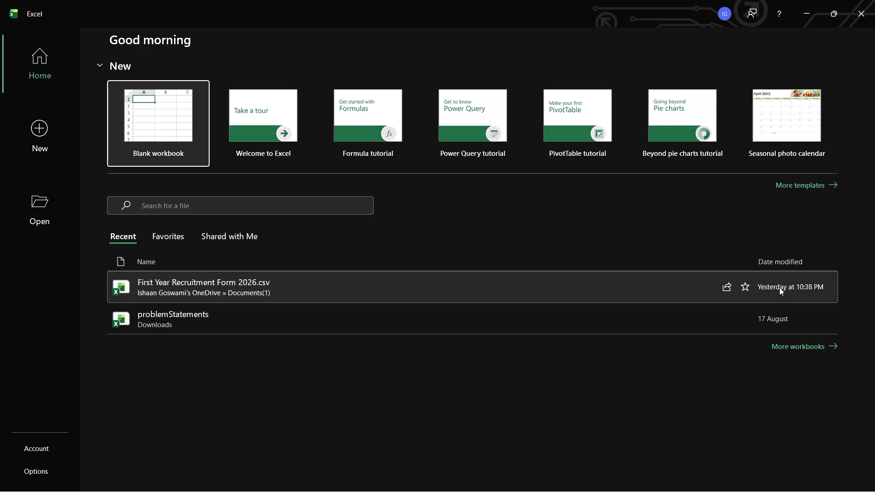
Open the recent workbook First Year Recruitment Form 2026.csv.
click(612, 287)
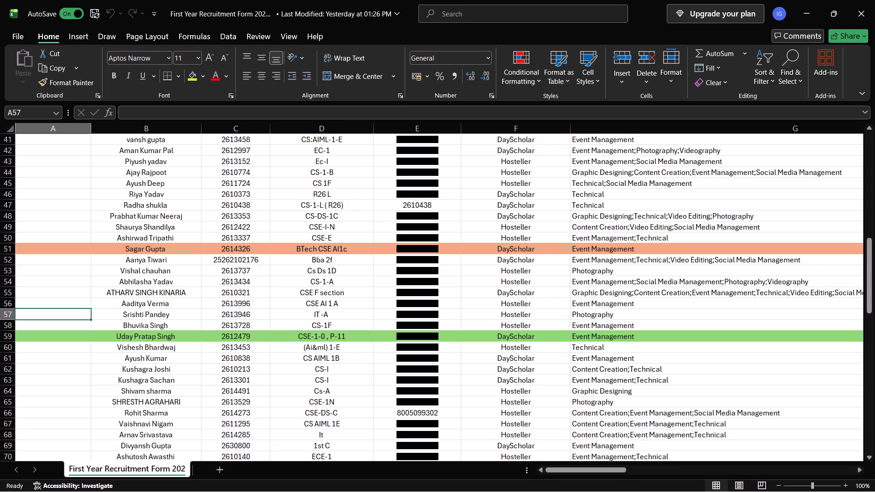
Review the applicant list from the header row down to about row 65, examining the names and highlighted rows.
scroll(232, 221, up, 2)
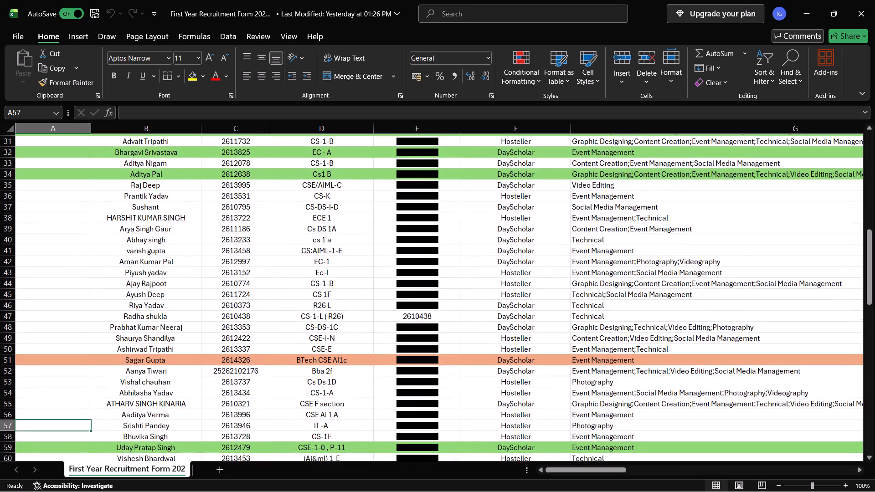
scroll(232, 221, up, 3)
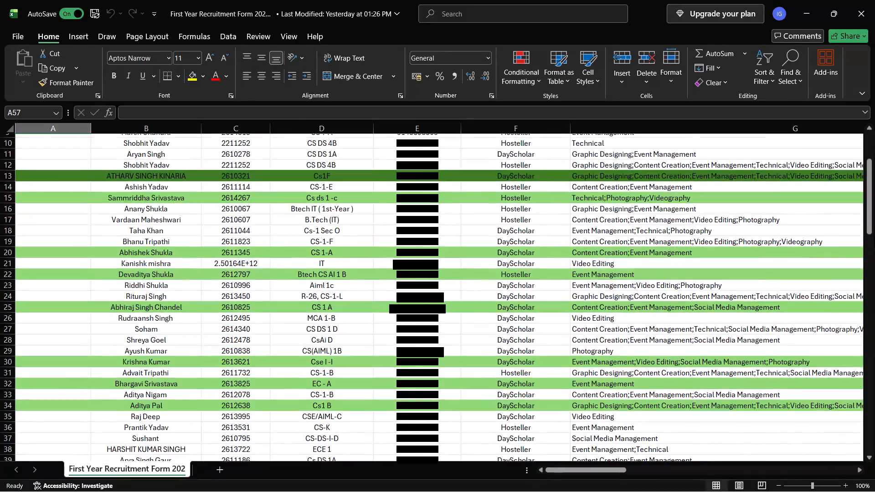
scroll(232, 221, up, 1)
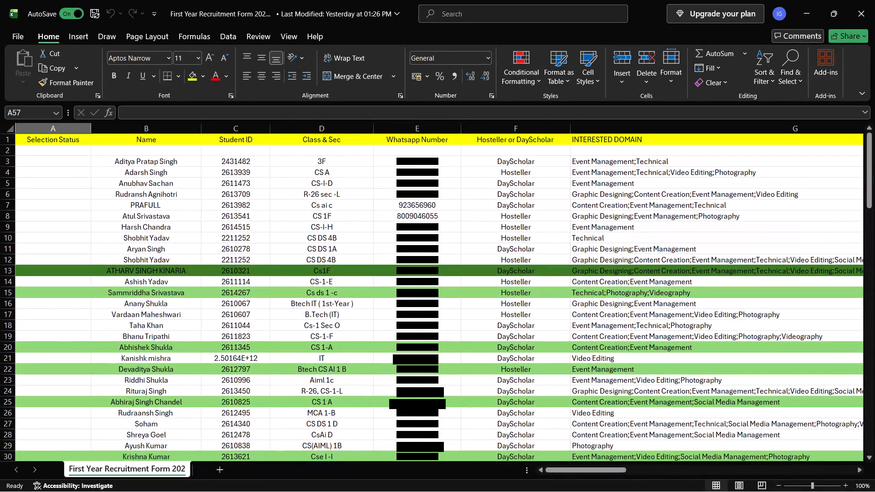
scroll(141, 214, down, 1)
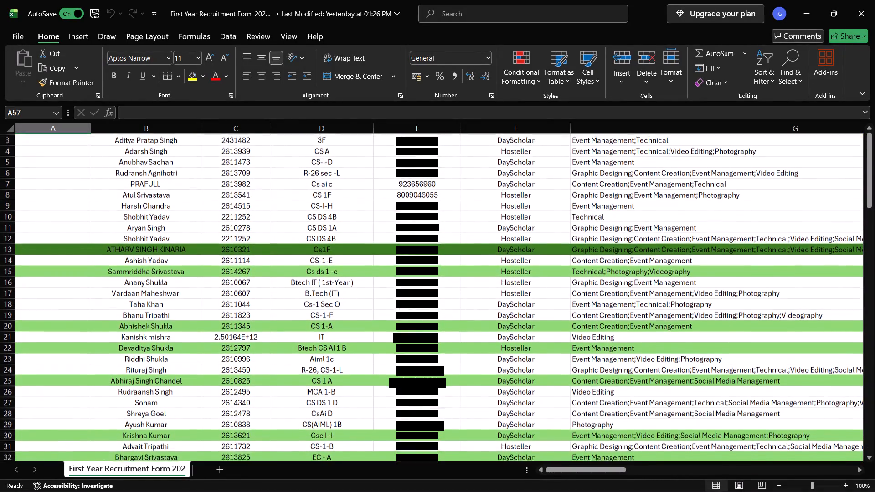
scroll(141, 214, down, 1)
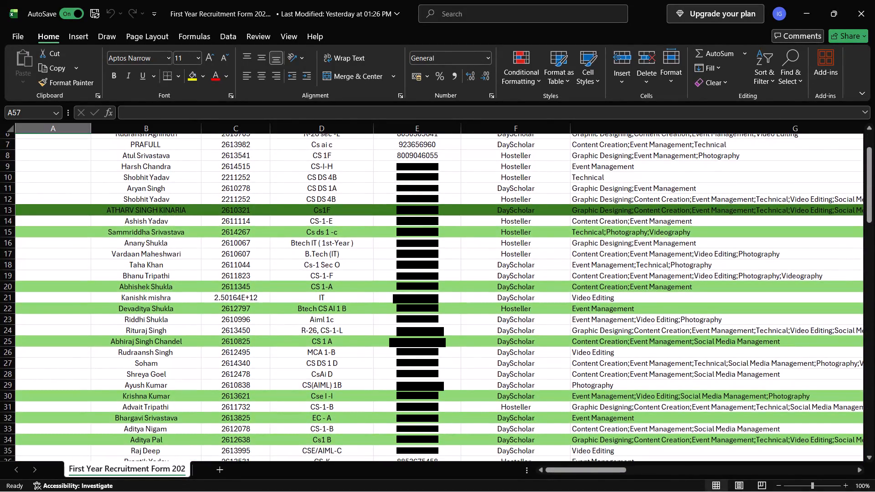
scroll(155, 186, up, 1)
scroll(155, 186, down, 1)
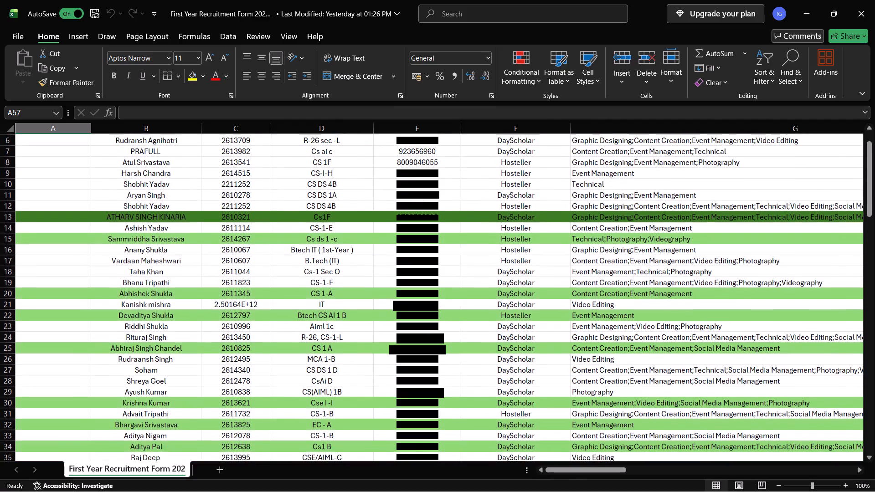
scroll(155, 186, down, 3)
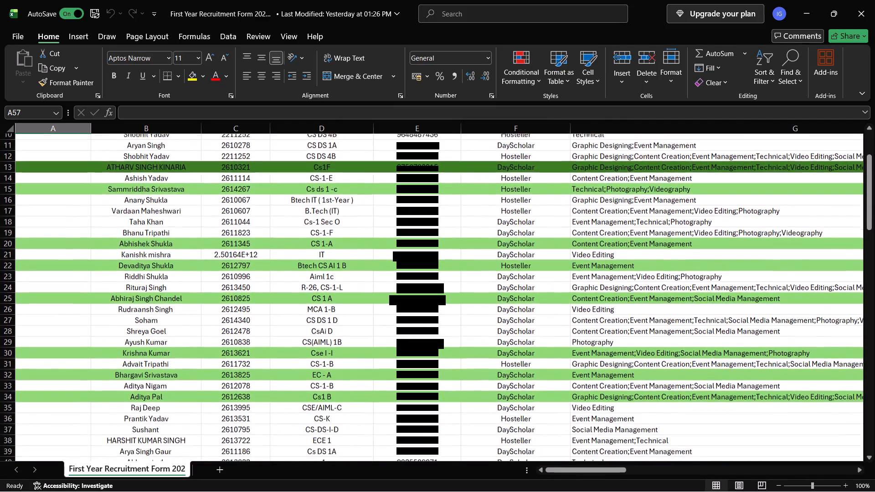
scroll(155, 186, down, 1)
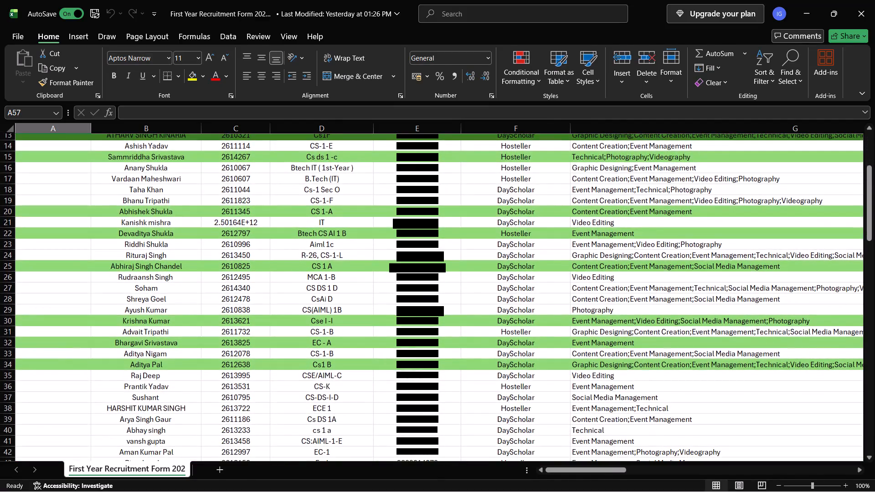
scroll(155, 186, down, 2)
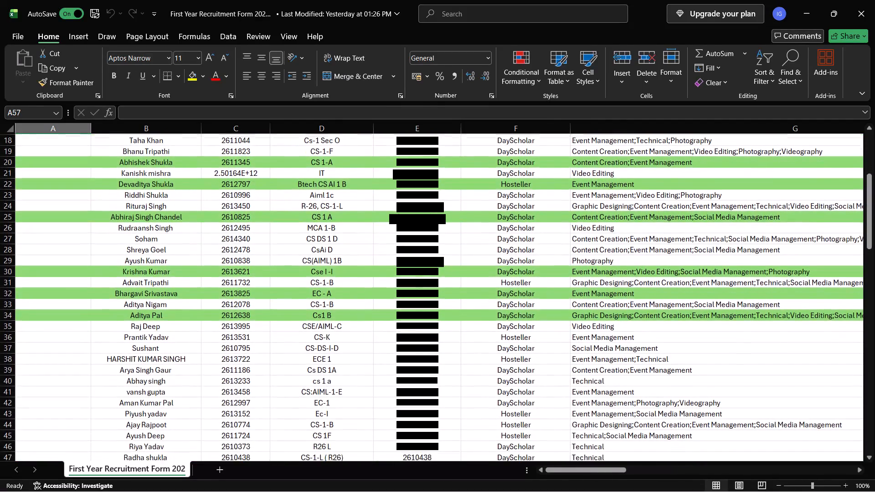
scroll(155, 186, down, 2)
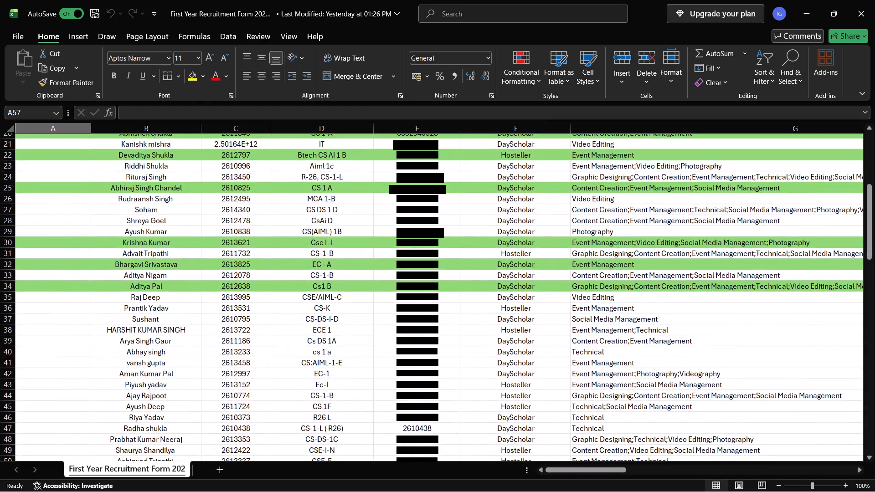
scroll(149, 267, down, 3)
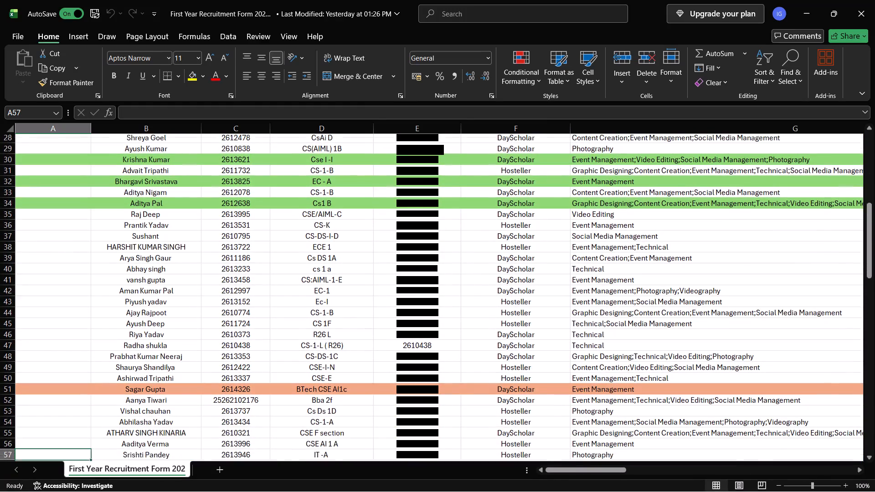
scroll(149, 267, down, 2)
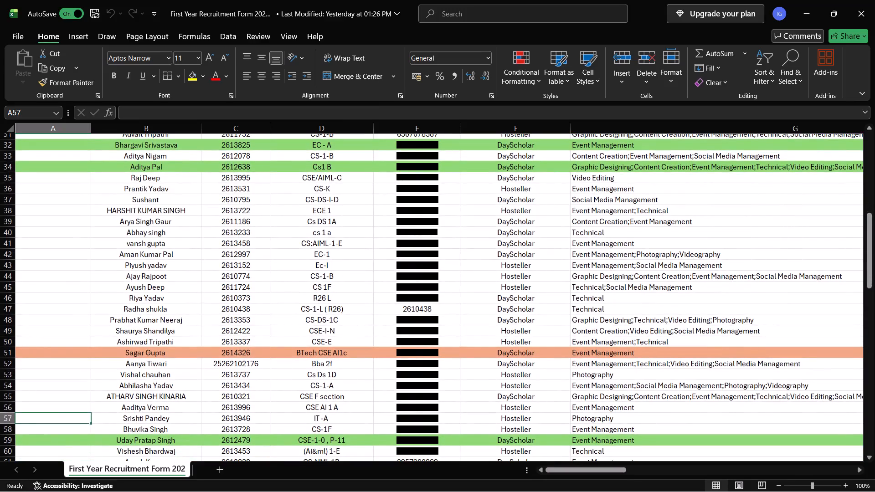
scroll(149, 267, down, 2)
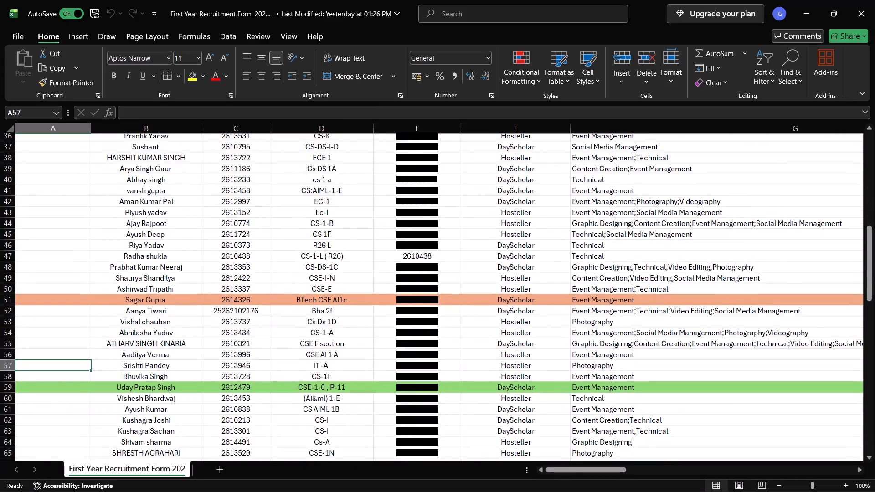
Search the sheet for "Aditya" and fill the matching applicant's entire row 100 with the light green used for the other highlighted rows.
key(ctrl+f)
text(Aditya)
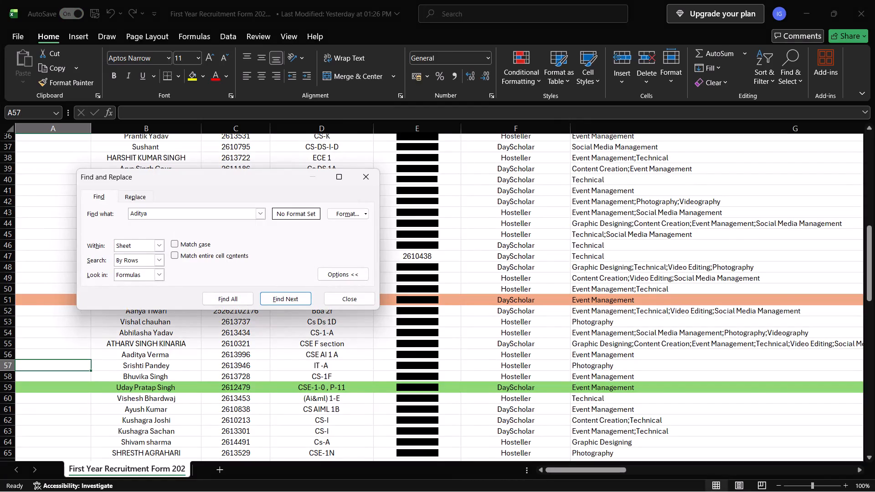
click(287, 296)
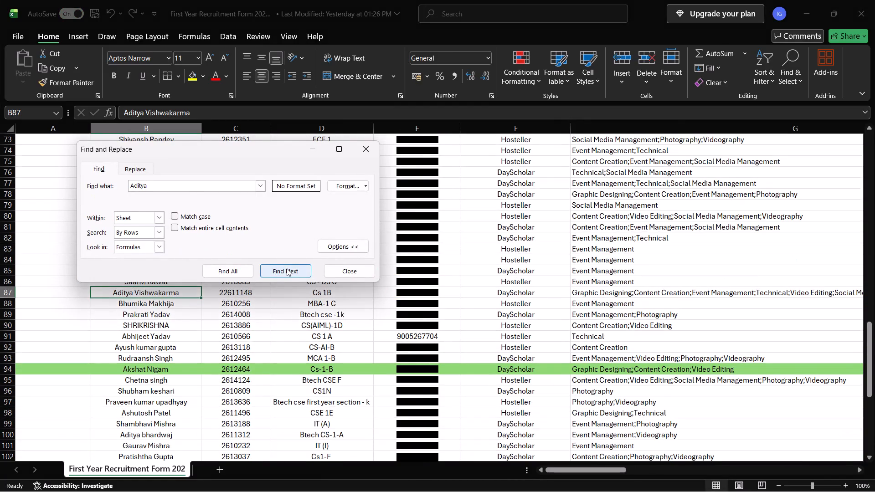
click(287, 268)
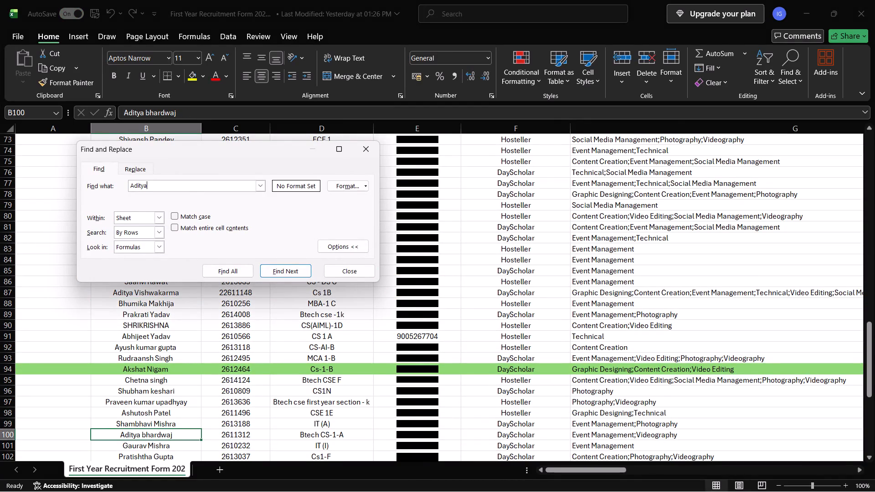
click(2, 432)
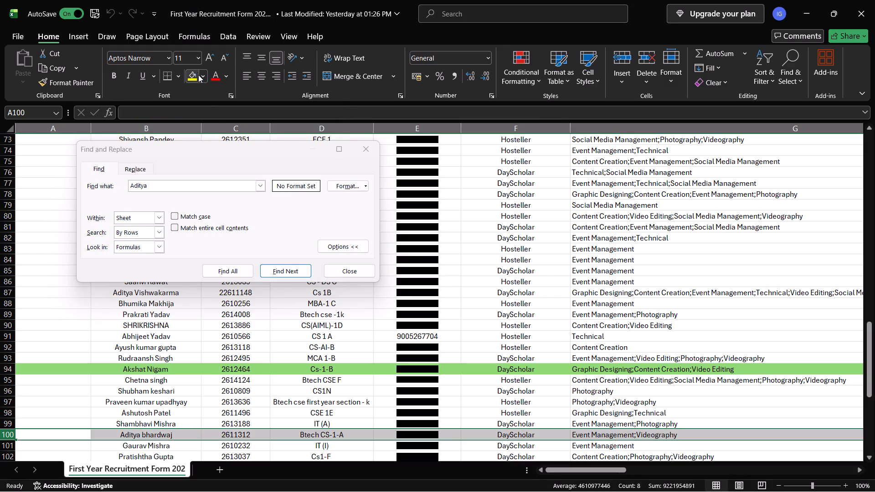
click(199, 76)
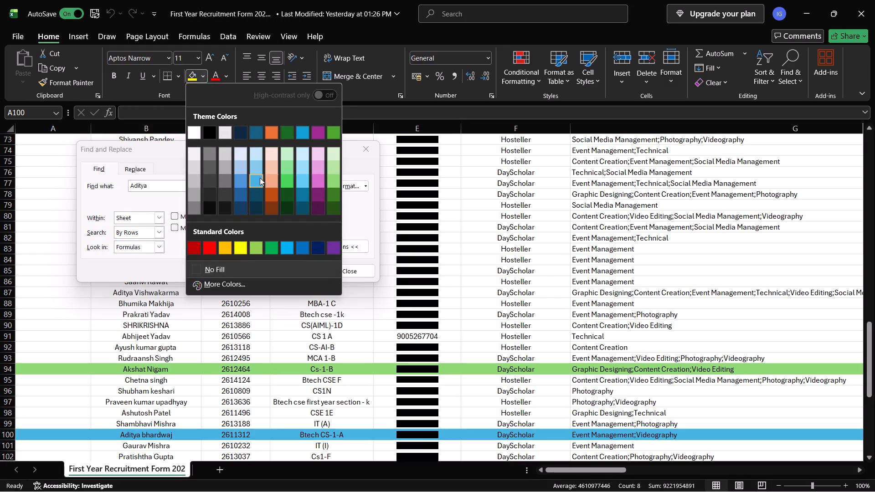
click(335, 177)
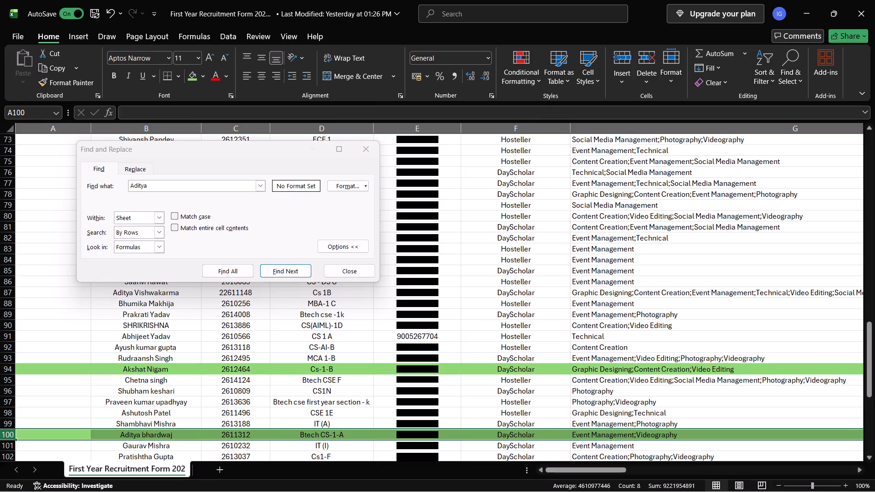
Search the sheet for "Shivansh", then close the search.
double_click(160, 190)
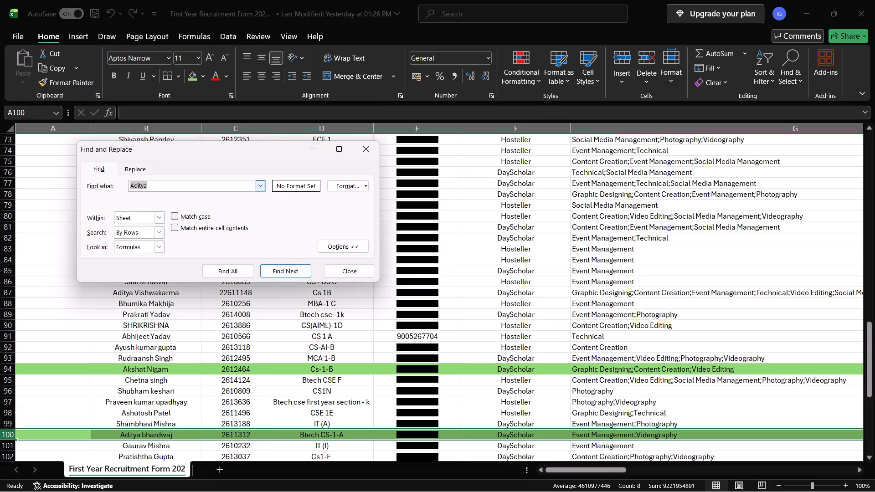
text(Shivansh)
click(277, 276)
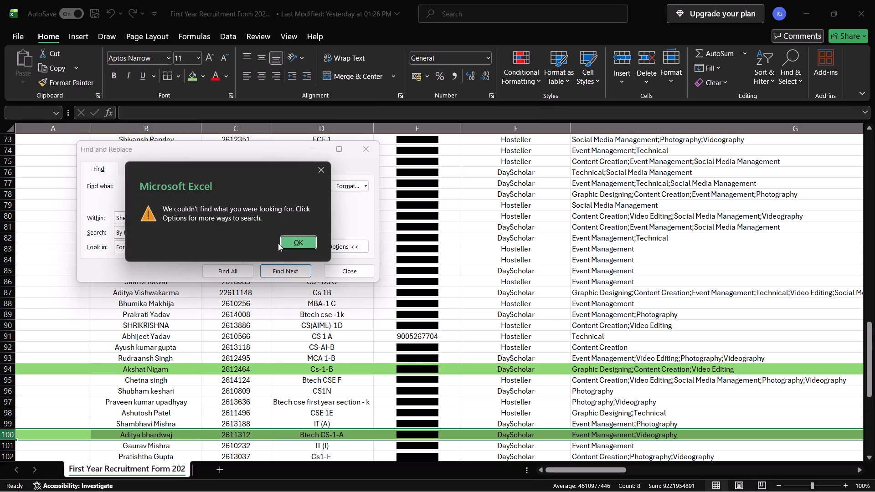
click(289, 238)
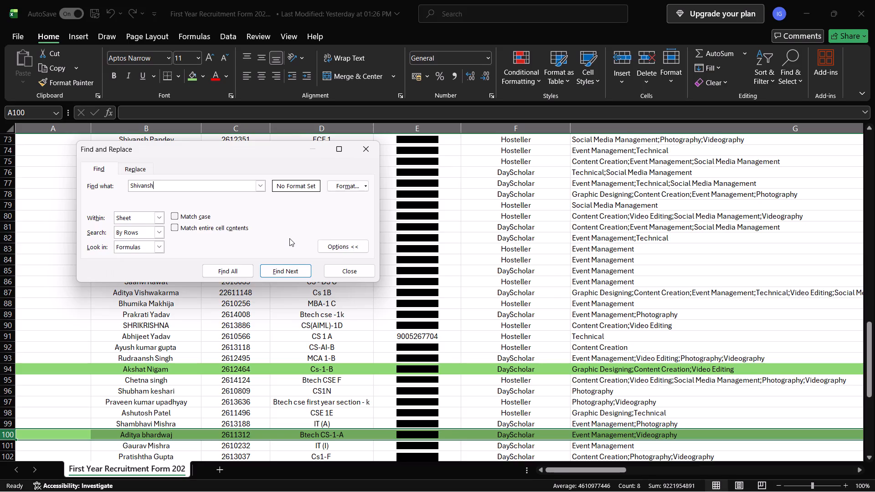
click(350, 272)
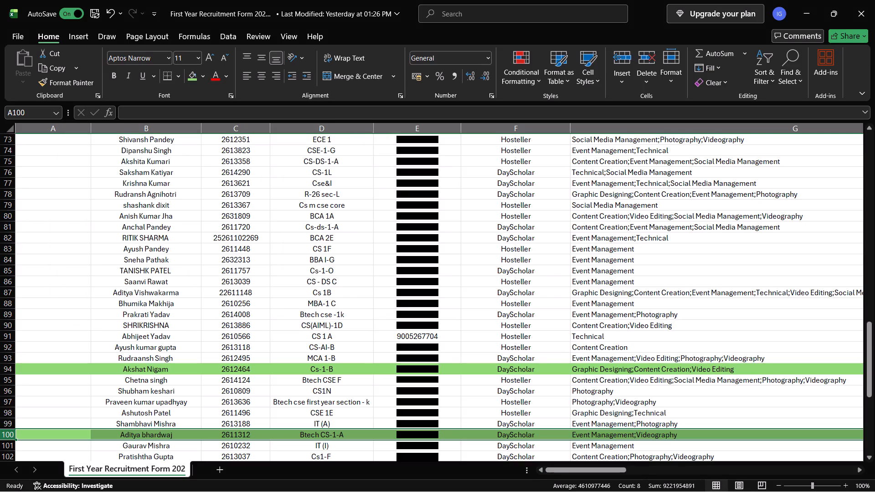
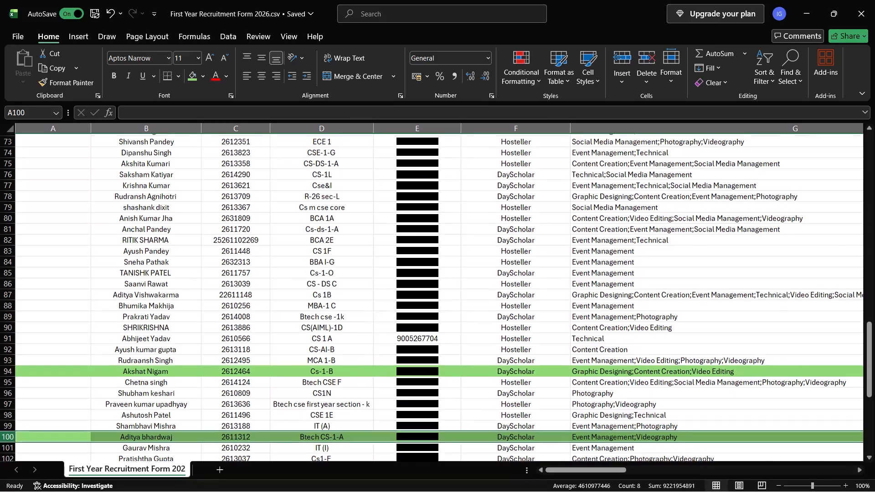
Go back to the first applicant in row 3 and check the Name column entry by entry down to row 87.
scroll(186, 257, up, 1)
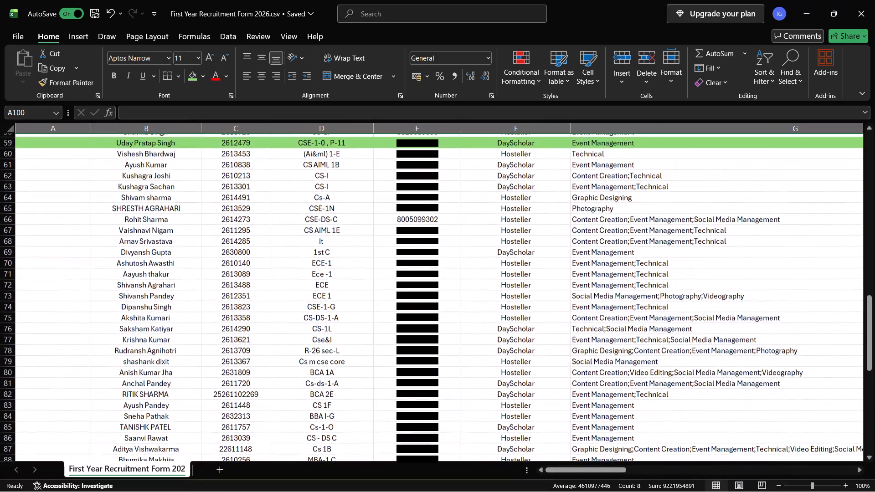
scroll(186, 257, up, 3)
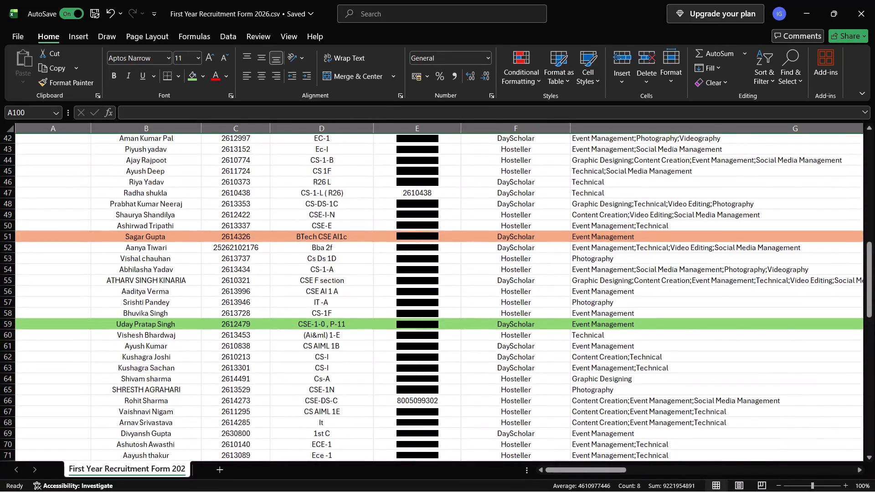
scroll(186, 257, up, 3)
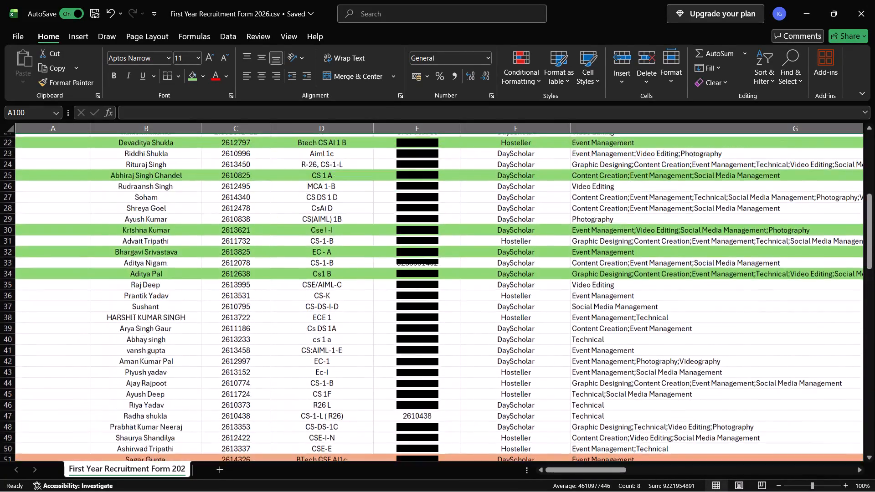
scroll(186, 257, up, 3)
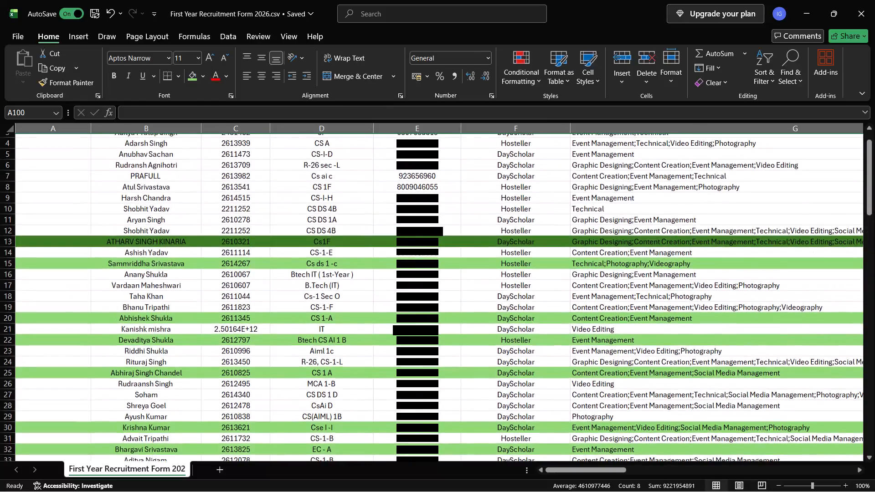
scroll(186, 257, up, 3)
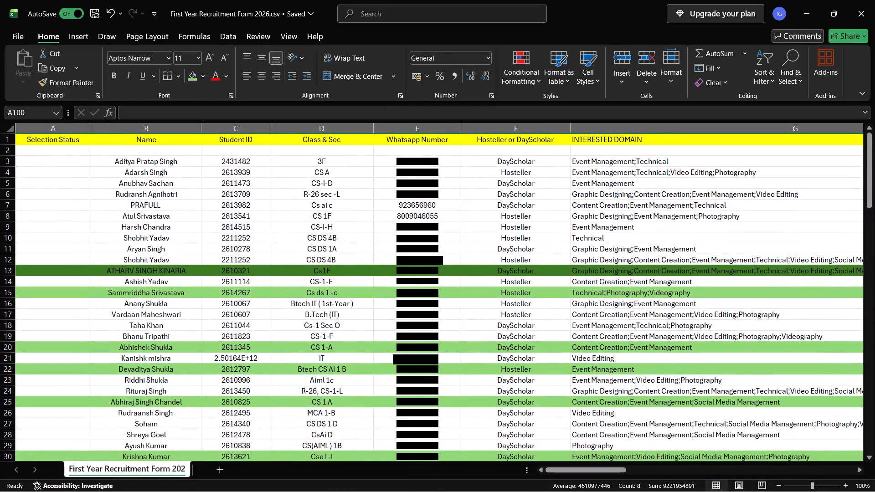
click(128, 164)
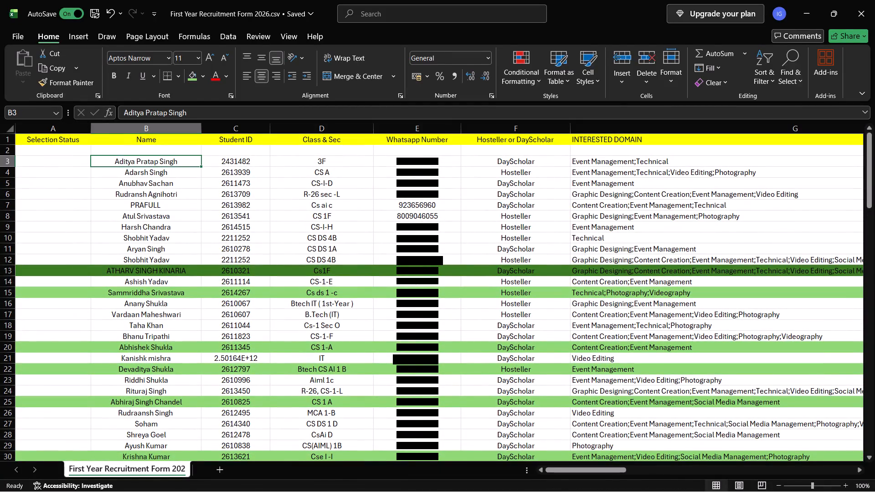
key(Down)
key(Down)
key(Down)
key(Down)
key(Down)
key(Down)
key(Down)
key(Down)
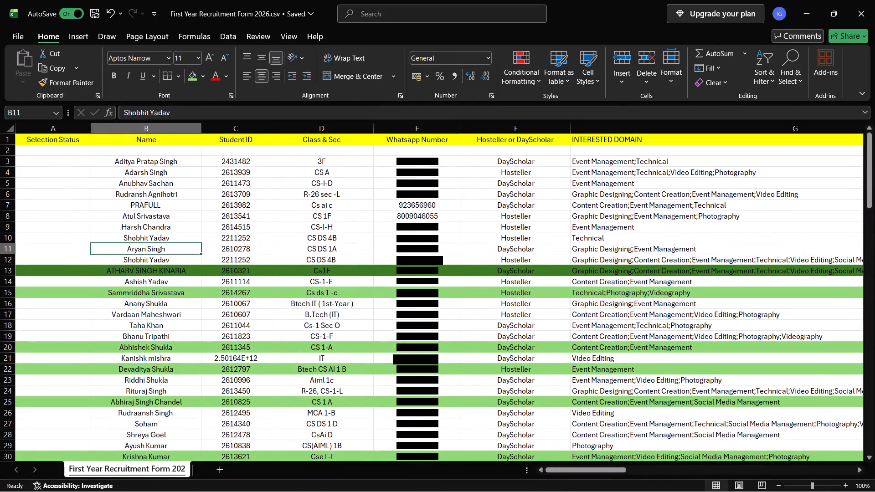
key(Down)
key(Down)
key(Down)
key(Down)
key(Down)
key(Down)
key(Down)
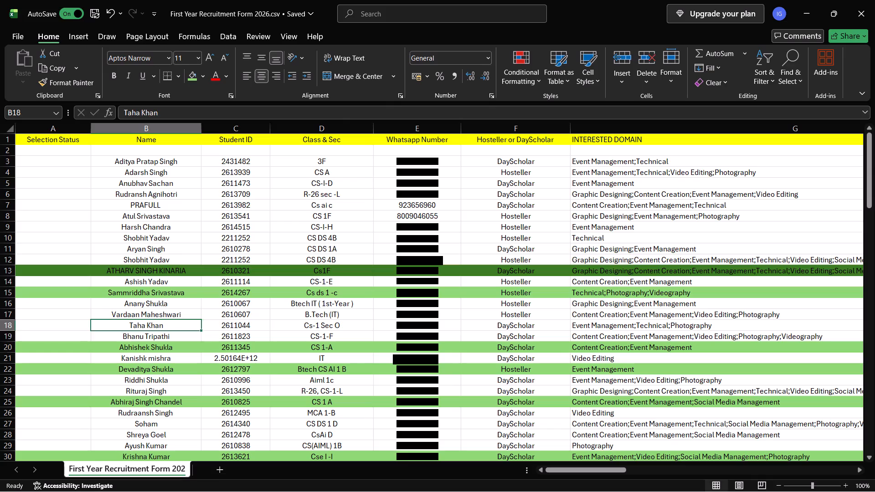
key(Down)
key(Down)
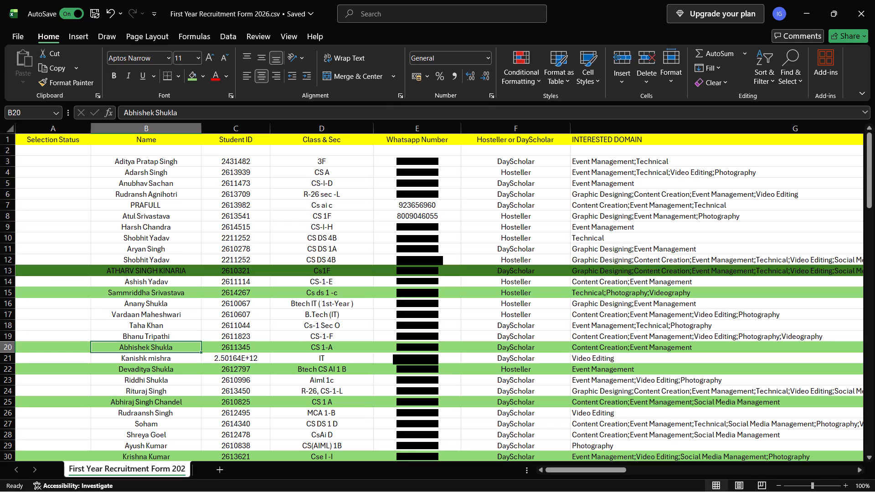
key(Down)
key(Down)
key(Down)
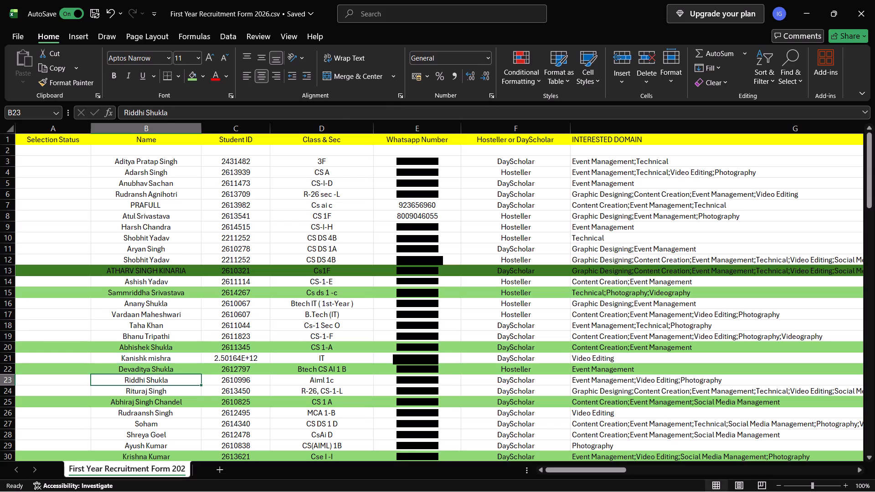
key(Down)
key(Down)
key(Down)
key(Down)
key(Down)
key(Down)
key(Down)
key(Down)
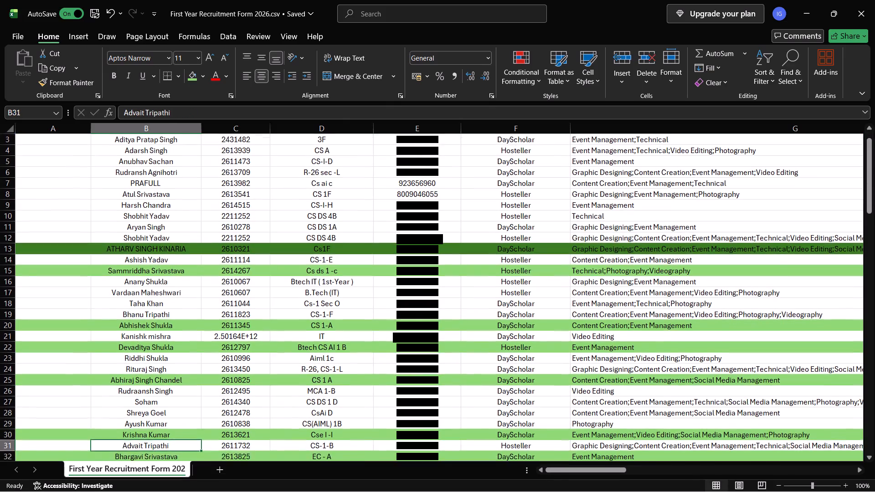
key(Down)
key(Down)
key(Down)
key(Down)
key(Down)
key(Down)
key(Down)
key(Down)
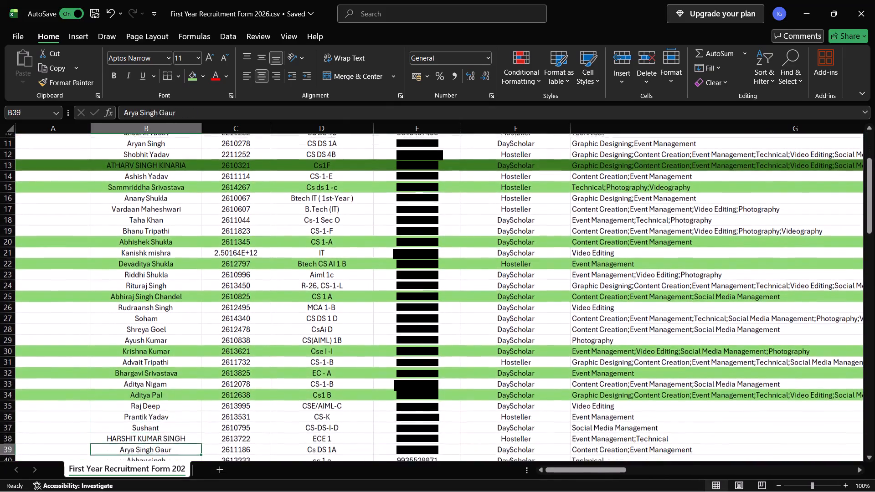
key(Down)
key(Down)
key(Down)
key(Down)
key(Down)
key(Down)
key(Down)
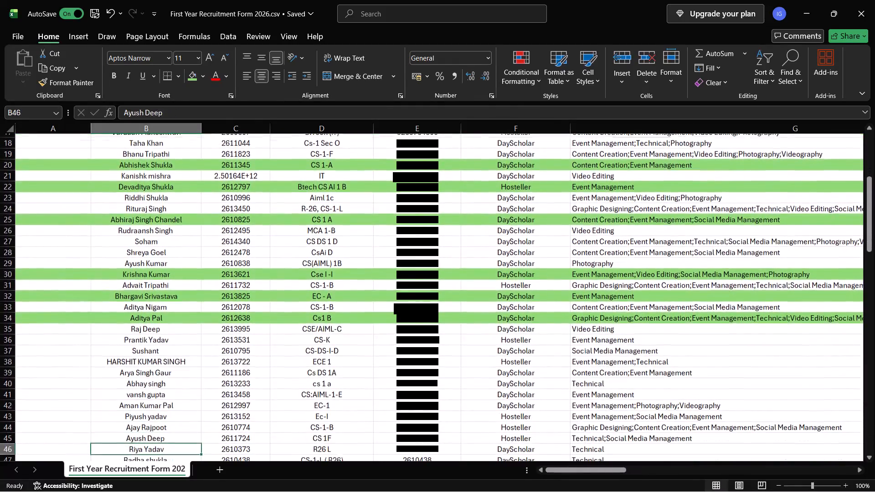
key(Down)
key(Down)
key(Down)
key(Down)
key(Down)
key(Down)
key(Down)
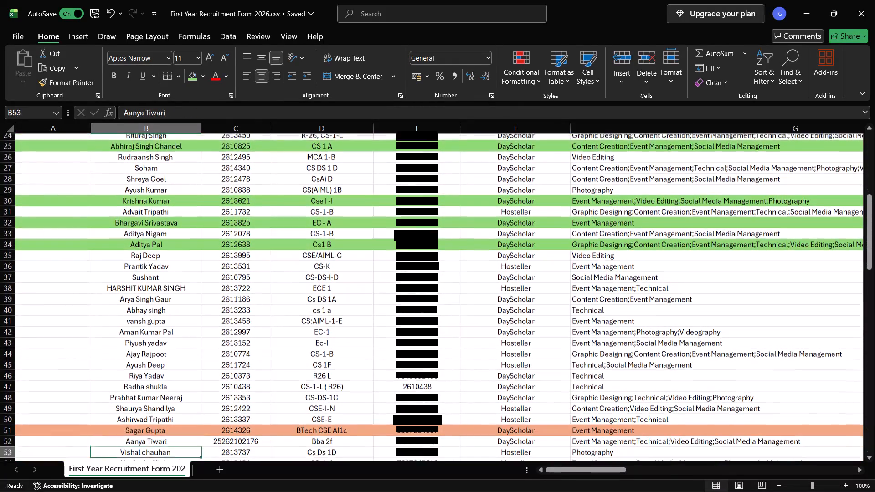
key(Down)
key(Down)
key(Down)
key(Down)
key(Down)
key(Down)
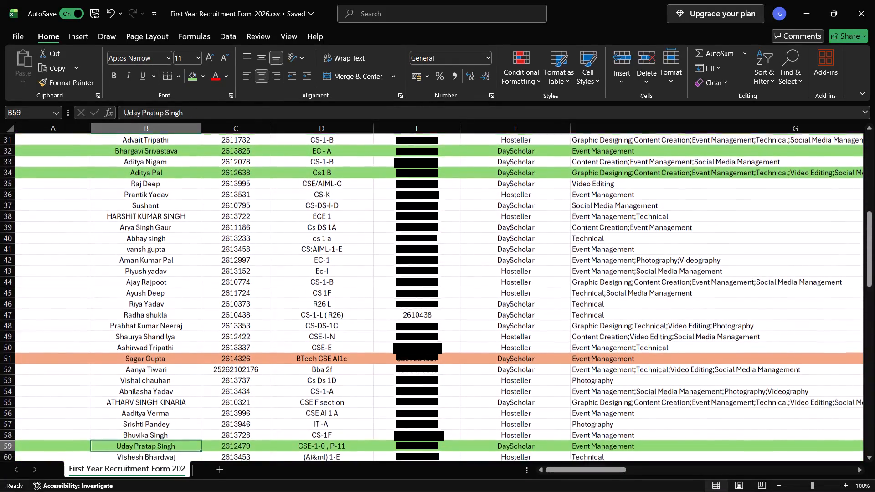
key(Down)
key(Down)
key(Down)
key(Down)
key(Down)
key(Down)
key(Down)
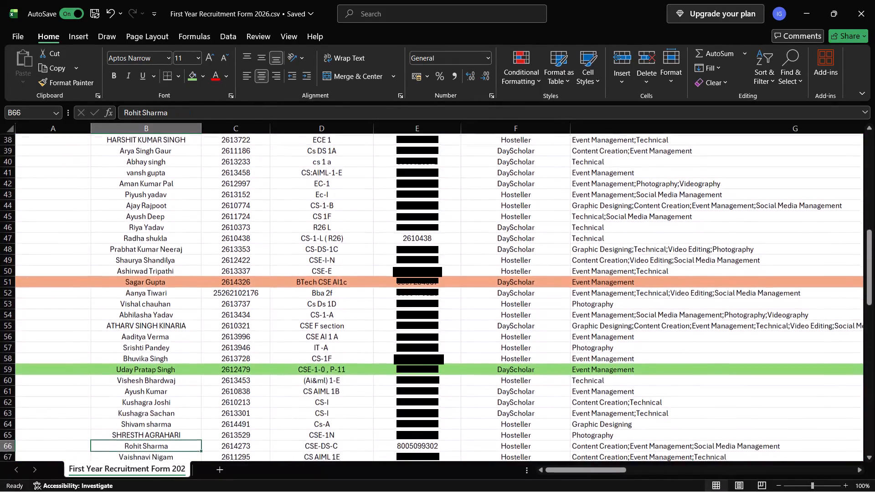
key(Down)
key(Down)
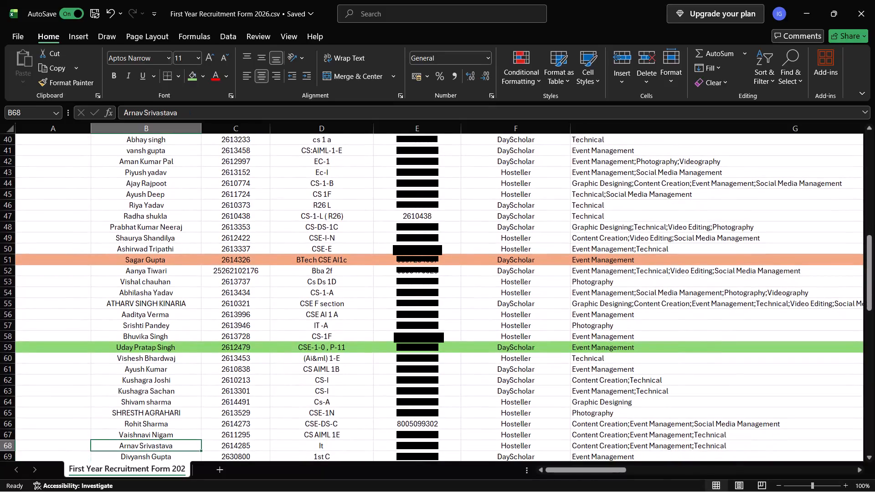
key(Down)
key(Down)
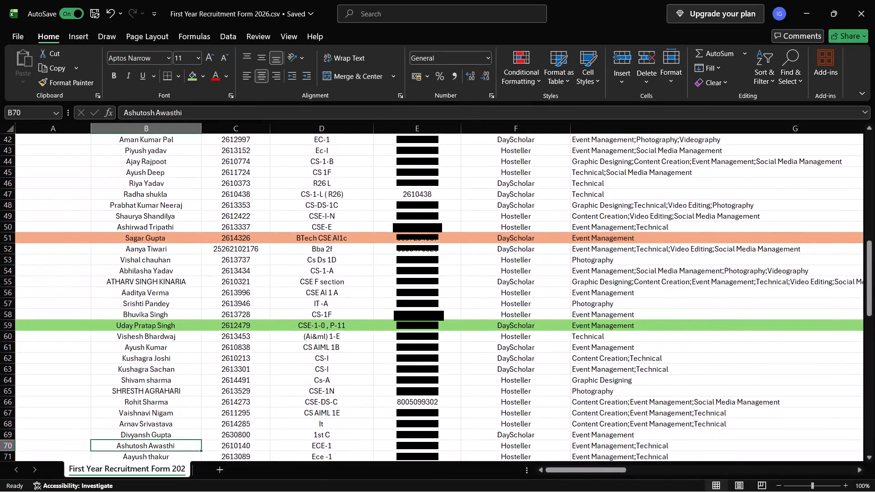
key(Down)
key(Down)
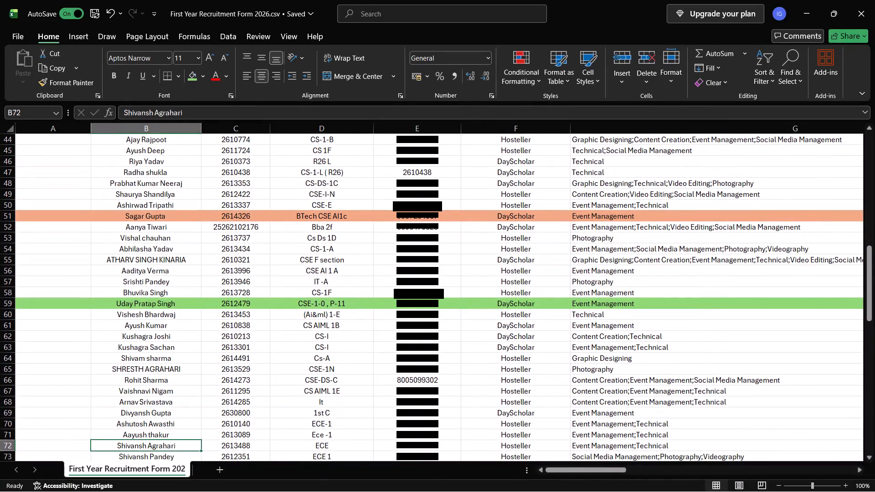
key(Up)
key(Up)
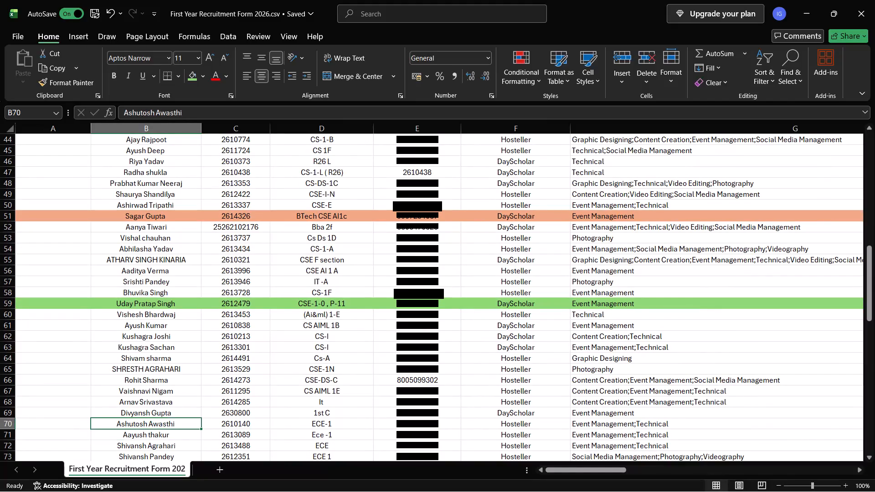
key(Down)
key(Down)
key(Down)
key(Down)
key(Down)
key(Down)
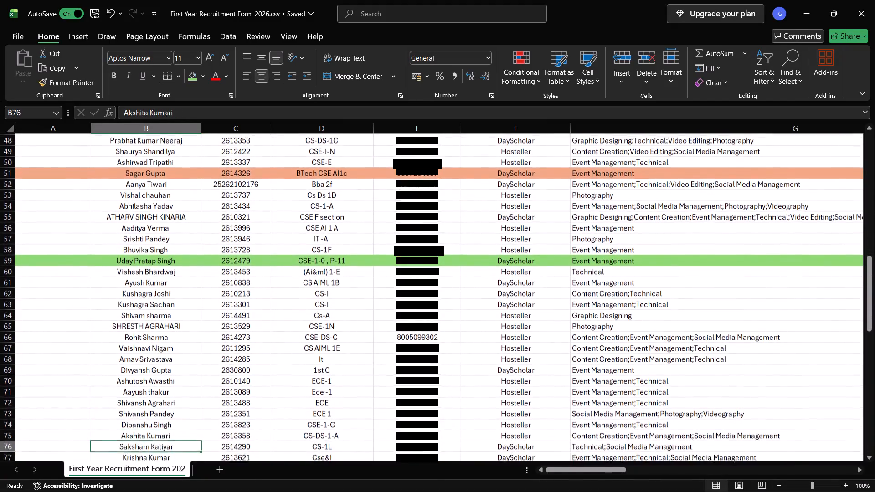
key(Down)
key(Down)
key(Down)
key(Down)
key(Down)
key(Down)
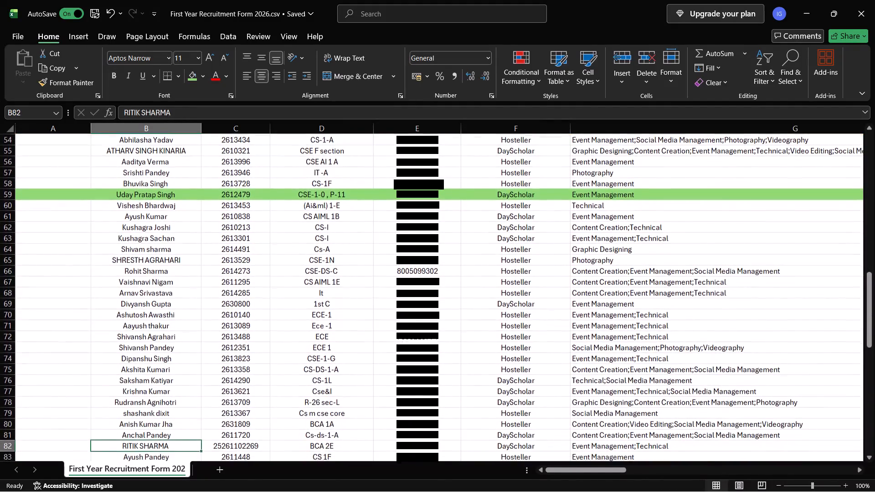
key(Down)
key(Down)
key(Down)
key(Down)
key(Down)
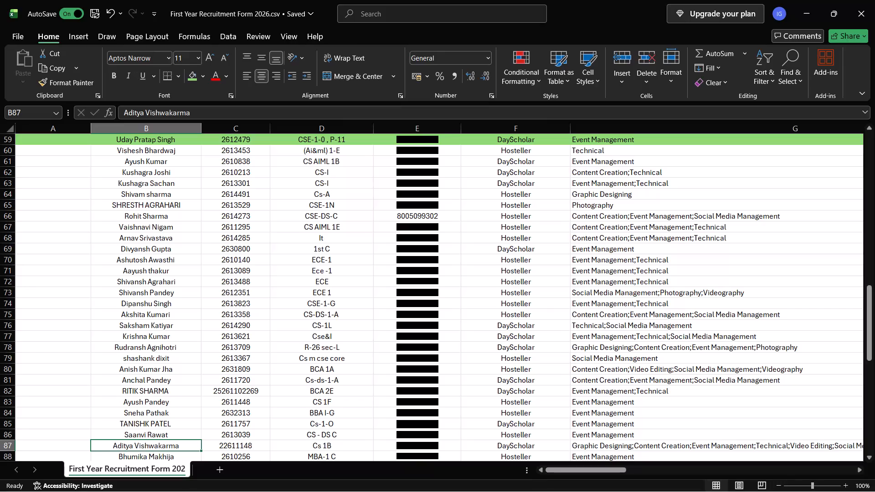
Fill the entire row 86 with the light green used for the other highlighted applicants.
click(5, 437)
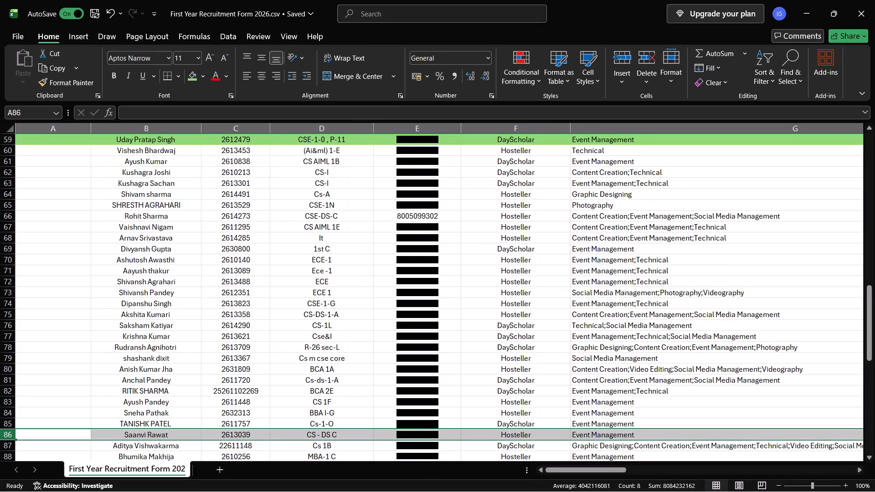
click(192, 77)
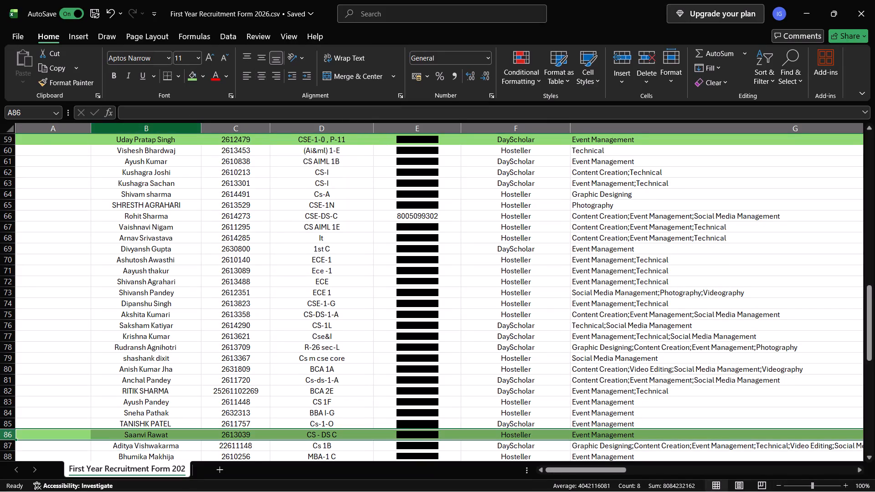
Check the remaining applicant names from row 79 down to the last entry in row 108, including the highlighted rows.
click(151, 353)
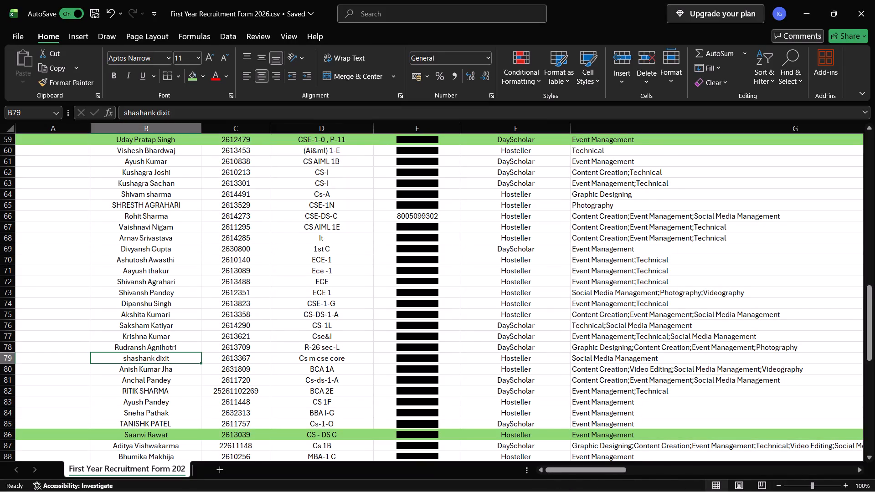
key(Down)
key(Down)
key(Down)
key(Down)
key(Down)
key(Down)
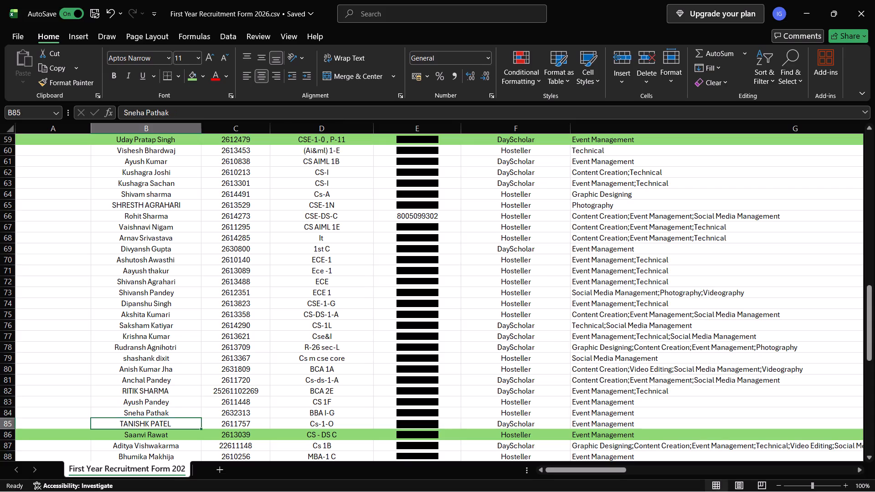
key(Down)
key(Down)
key(Down)
key(Down)
key(Down)
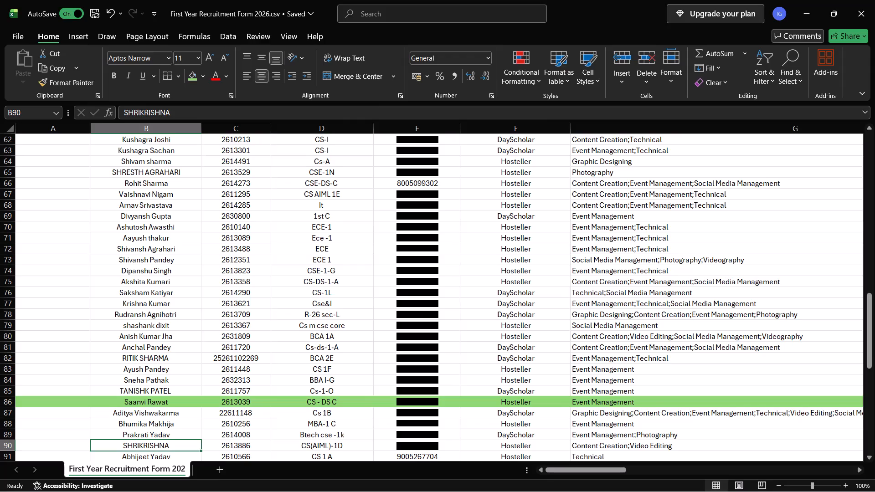
key(Down)
key(Down)
key(Down)
key(Down)
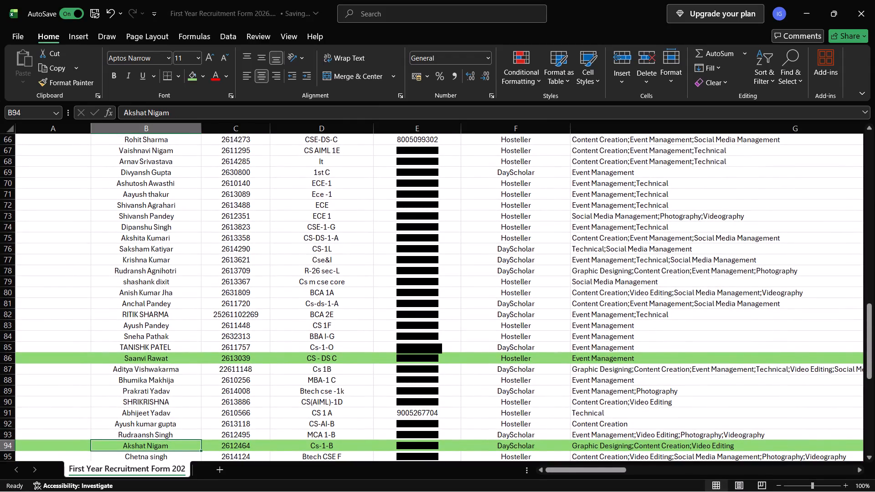
key(Down)
key(Down)
key(Down)
key(Down)
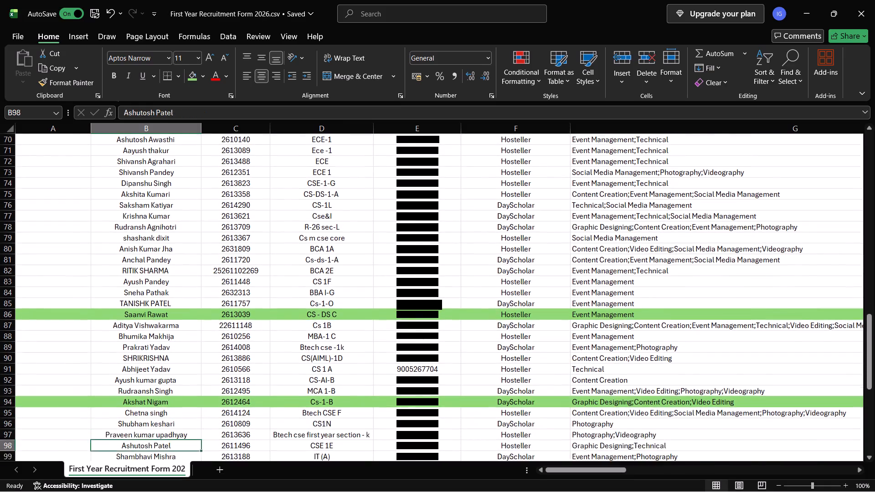
key(Down)
key(Down)
key(Up)
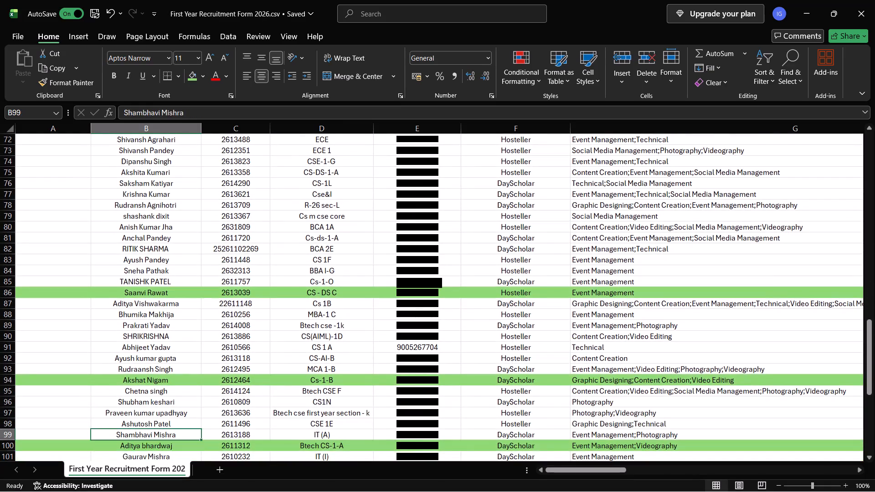
key(Up)
key(Up)
key(Up)
key(Up)
key(Down)
key(Down)
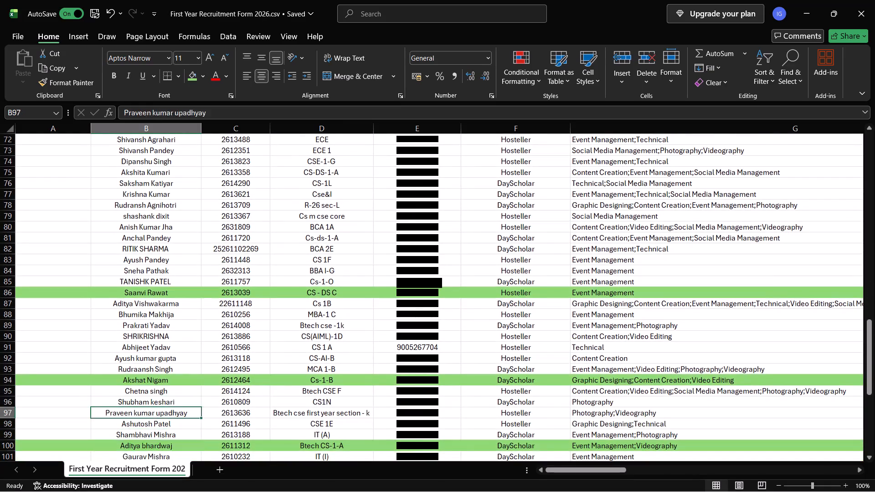
key(Down)
key(Down)
key(Down)
key(Down)
key(Down)
key(Down)
key(Down)
key(Down)
key(Down)
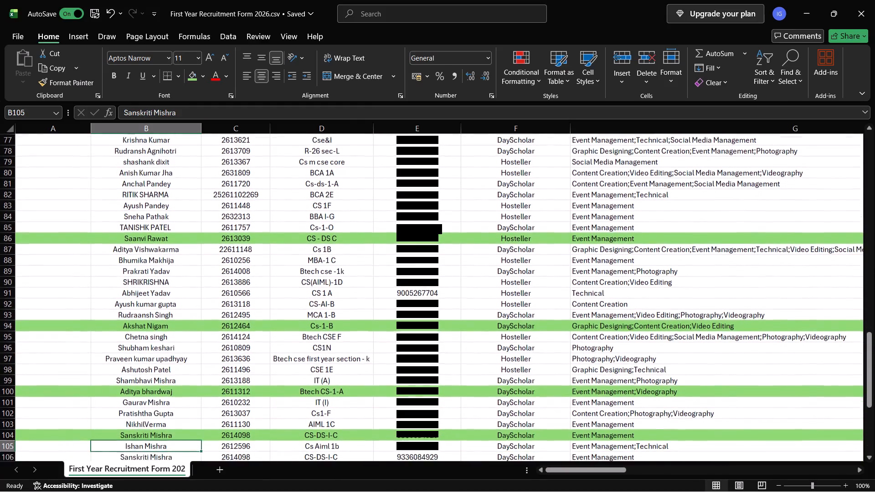
key(Down)
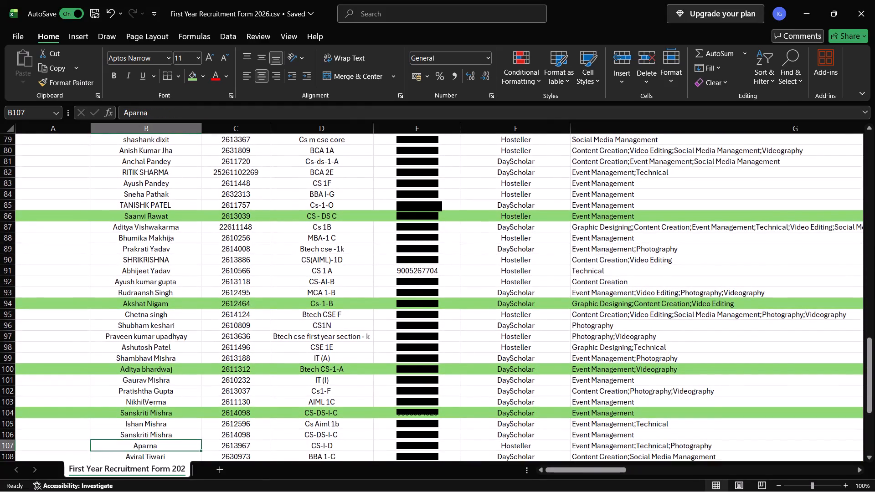
key(Down)
key(Up)
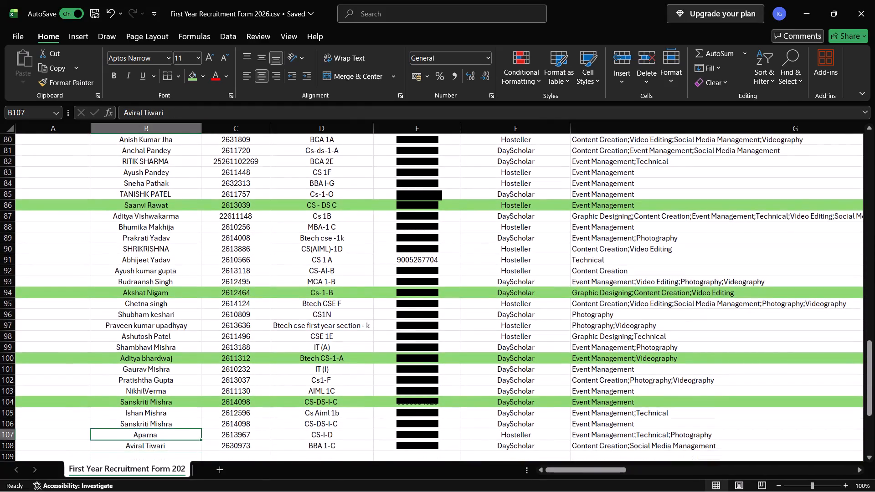
Search the recruitment sheet for the applicant name "sammriddhi".
key(Up)
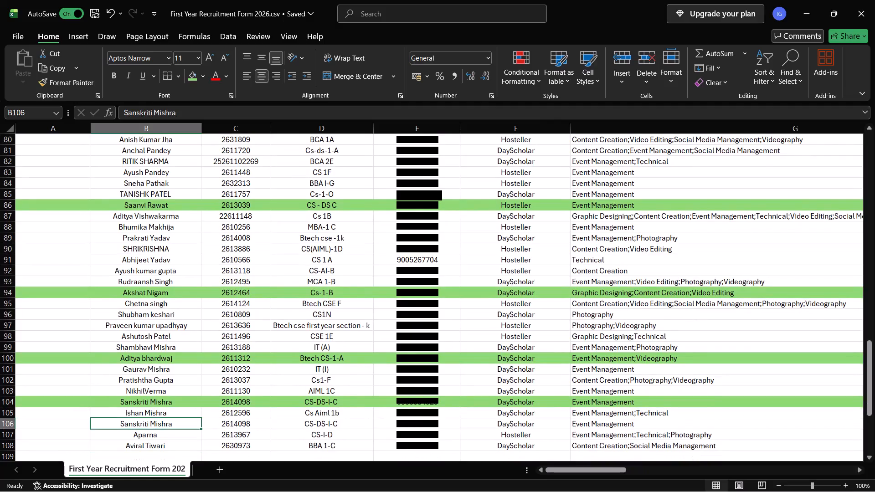
key(ctrl+f)
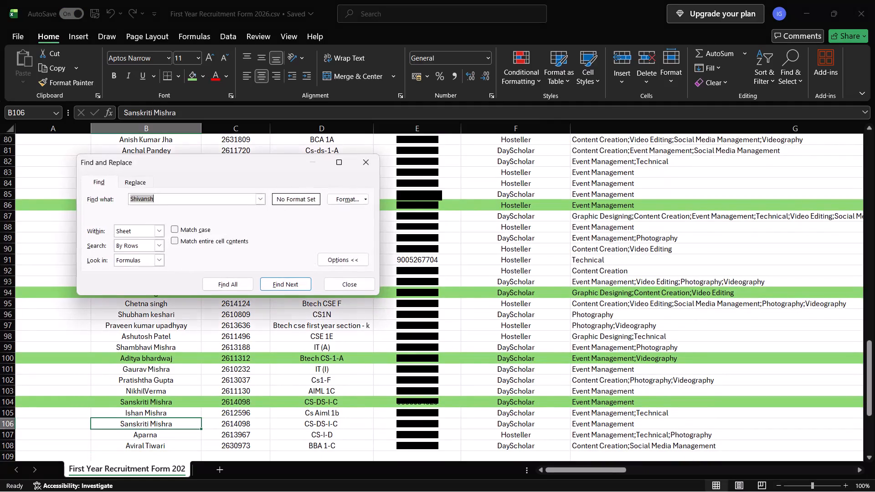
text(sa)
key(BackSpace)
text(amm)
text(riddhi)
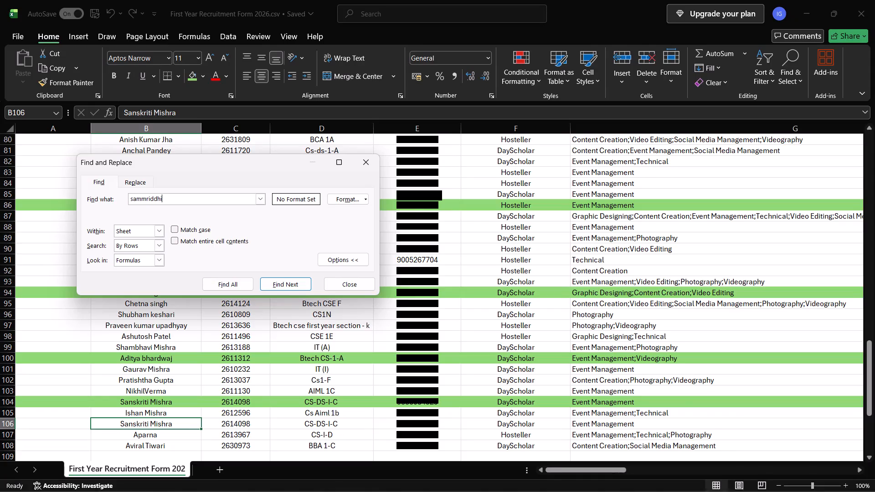
click(281, 288)
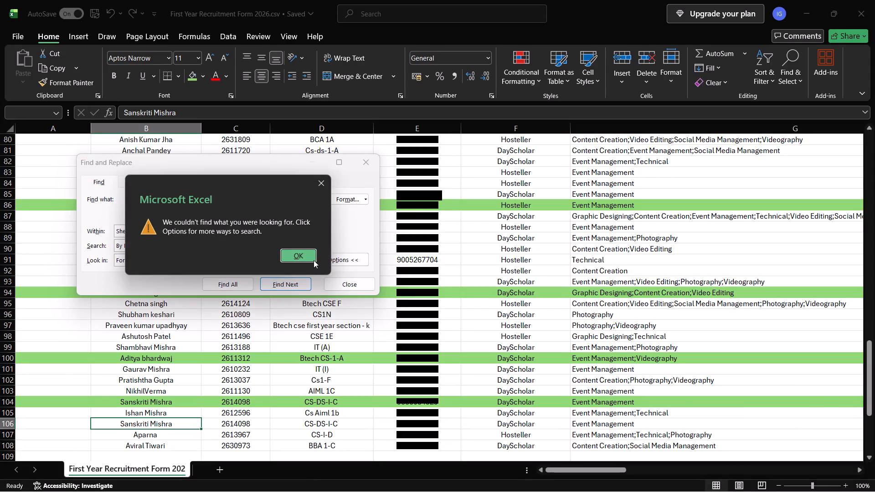
click(314, 260)
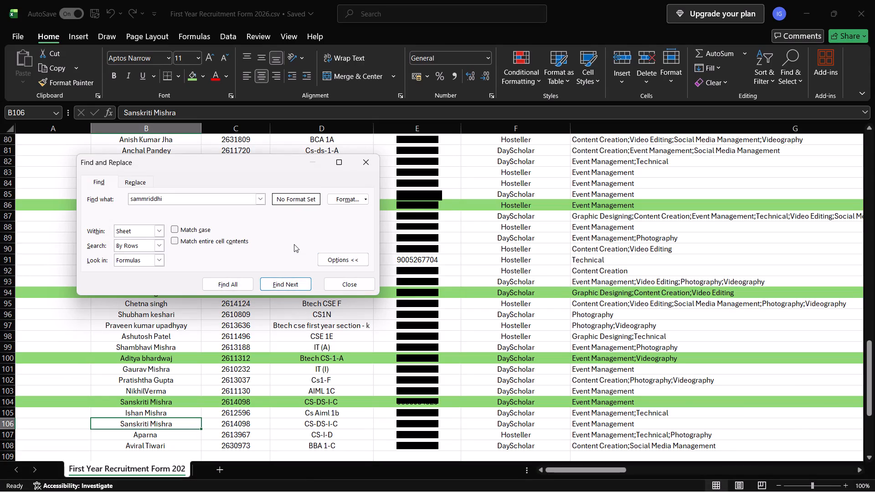
Replace the search term with "krishna" and find the matching applicant in the sheet.
key(BackSpace)
key(BackSpace)
key(BackSpace)
key(BackSpace)
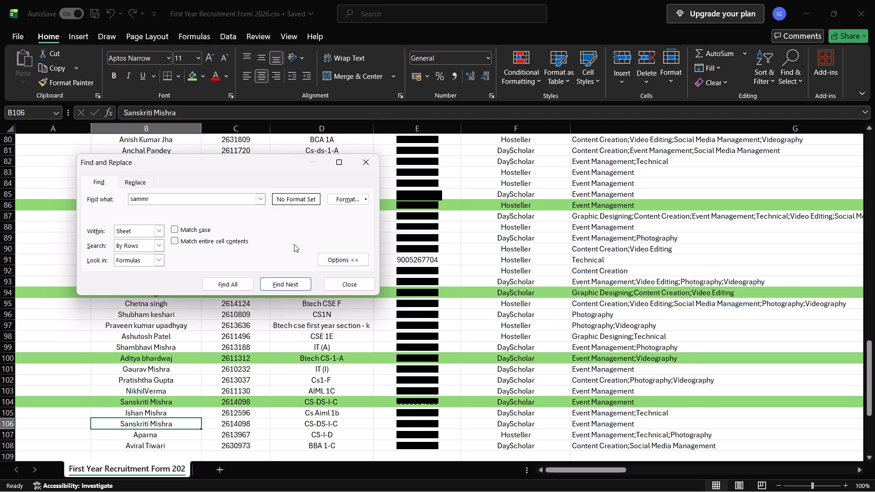
key(BackSpace)
key(BackSpace)
key(BackSpace)
key(BackSpace)
key(BackSpace)
key(BackSpace)
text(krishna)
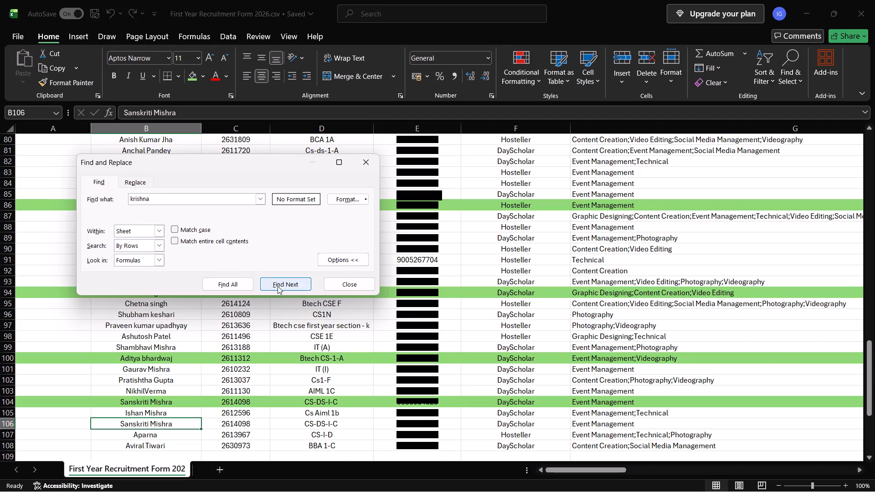
click(277, 286)
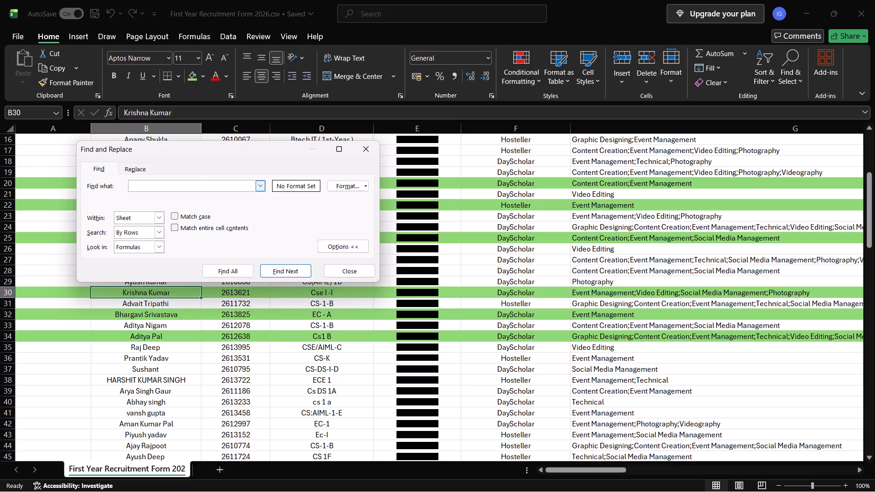
Replace the search term with "akshat" and find the matching applicant in the sheet.
key(BackSpace)
key(BackSpace)
key(BackSpace)
key(BackSpace)
key(BackSpace)
key(BackSpace)
key(BackSpace)
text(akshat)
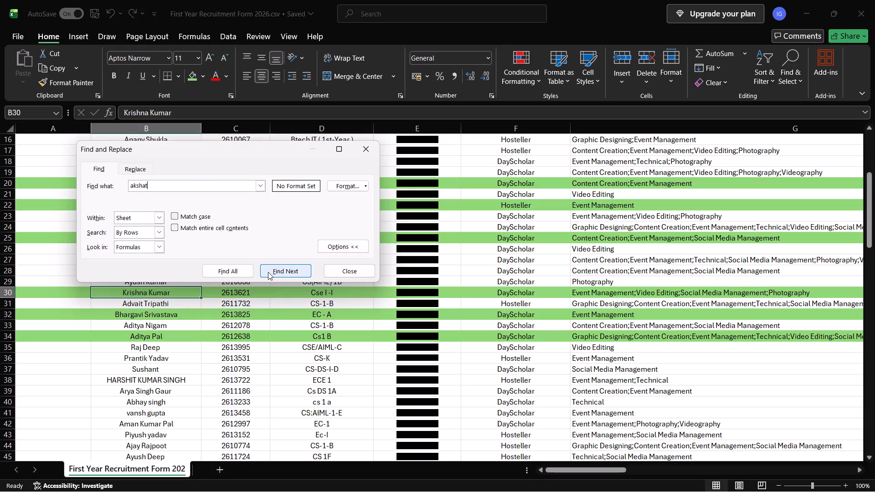
click(268, 272)
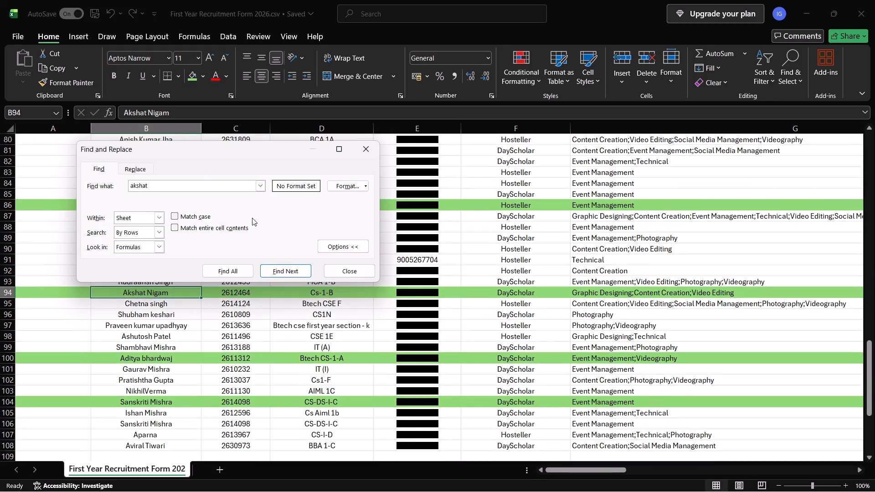
Search the sheet for "divyansh", moving the search window off the Name column and checking for further matches.
double_click(178, 183)
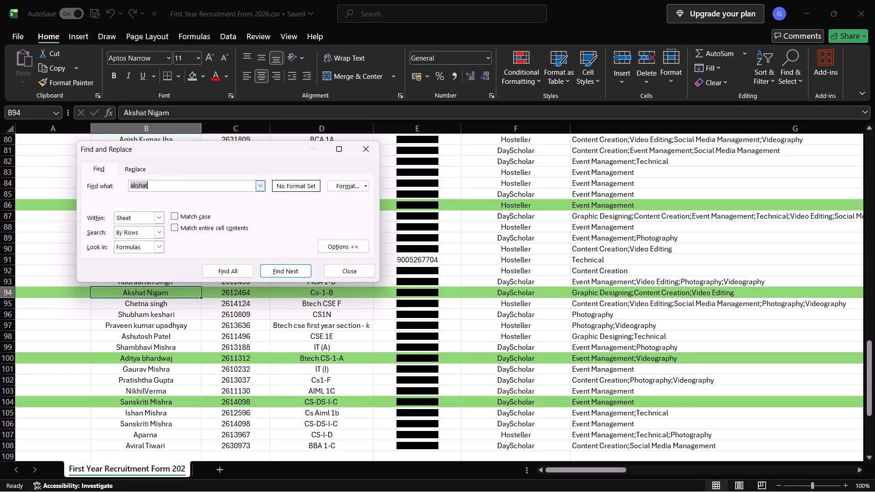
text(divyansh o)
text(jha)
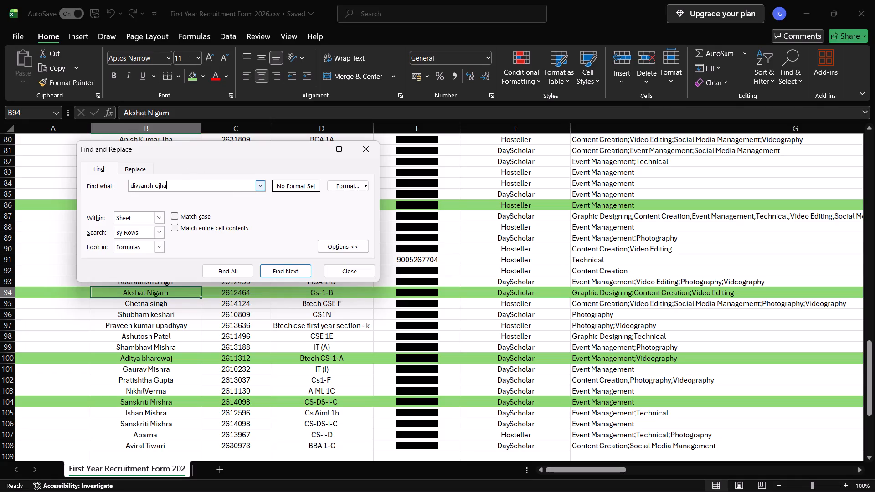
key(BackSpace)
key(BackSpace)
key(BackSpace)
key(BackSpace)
click(285, 274)
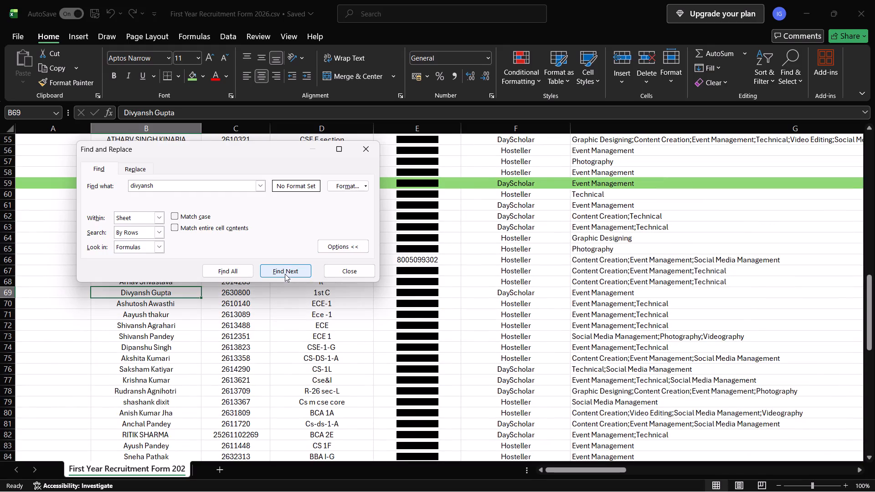
click(287, 272)
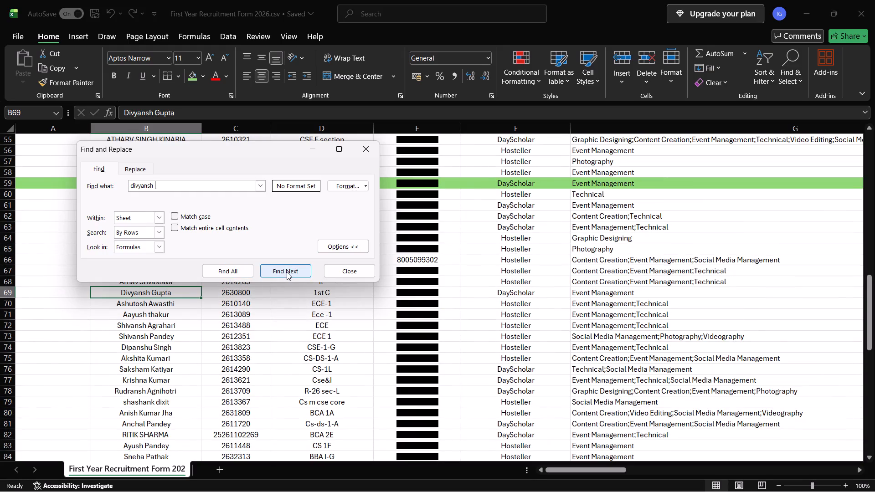
click(287, 272)
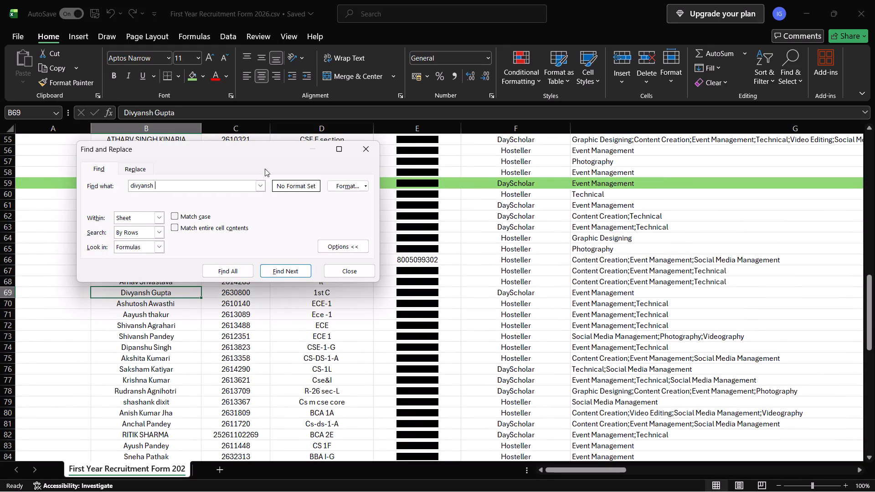
drag(262, 152, 477, 165)
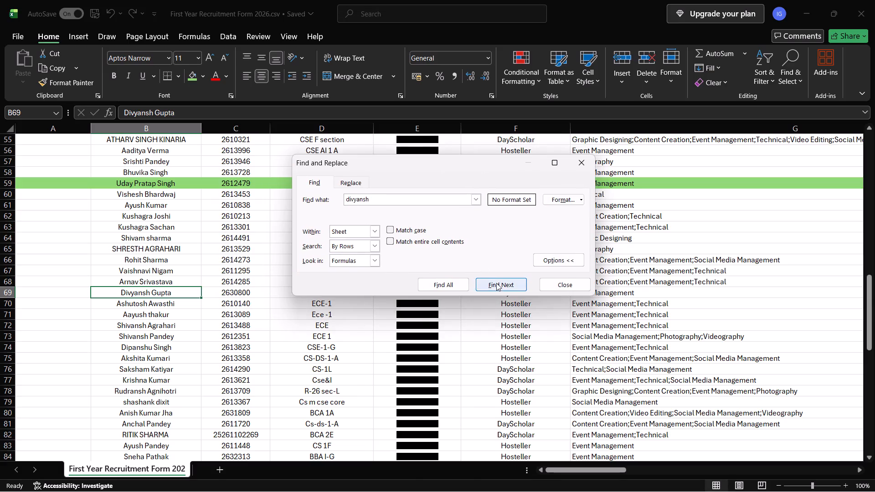
click(504, 289)
double_click(504, 289)
Add the applicant's surname to the "divyansh" search term and search the sheet for the full name.
click(399, 195)
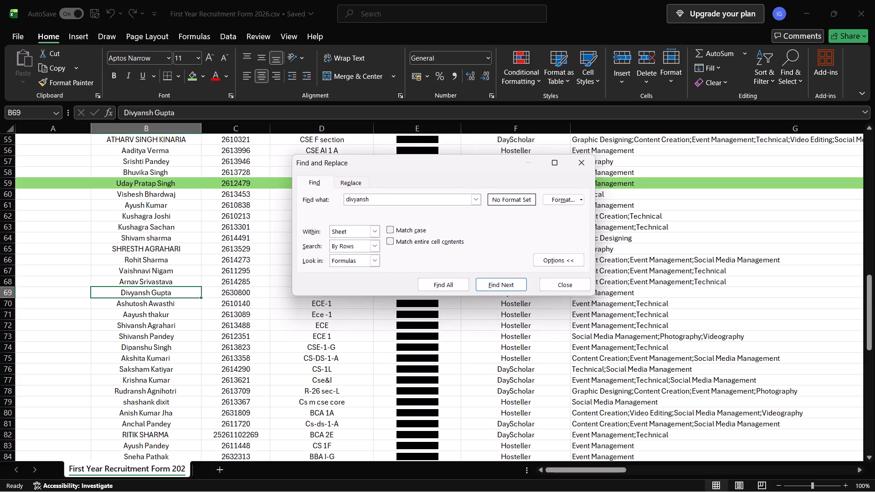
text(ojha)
click(495, 287)
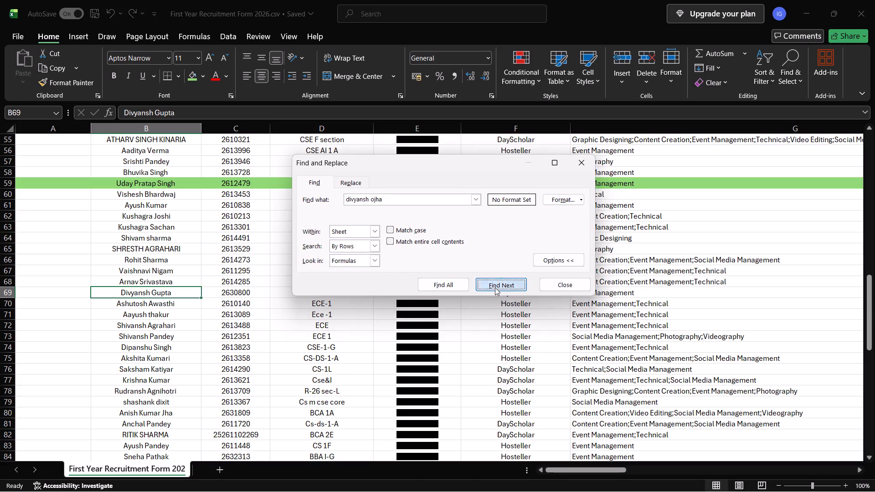
click(504, 256)
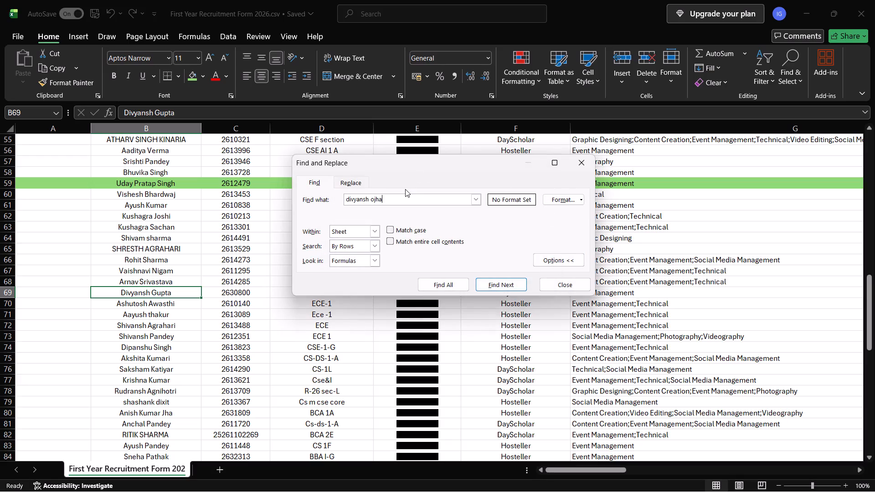
Search the sheet for "aditya" and go through the successive matches, round from the end of the list to row 56.
key(BackSpace)
key(BackSpace)
key(BackSpace)
key(BackSpace)
key(BackSpace)
key(BackSpace)
key(BackSpace)
key(BackSpace)
key(BackSpace)
key(BackSpace)
key(BackSpace)
key(BackSpace)
key(BackSpace)
key(BackSpace)
key(BackSpace)
key(BackSpace)
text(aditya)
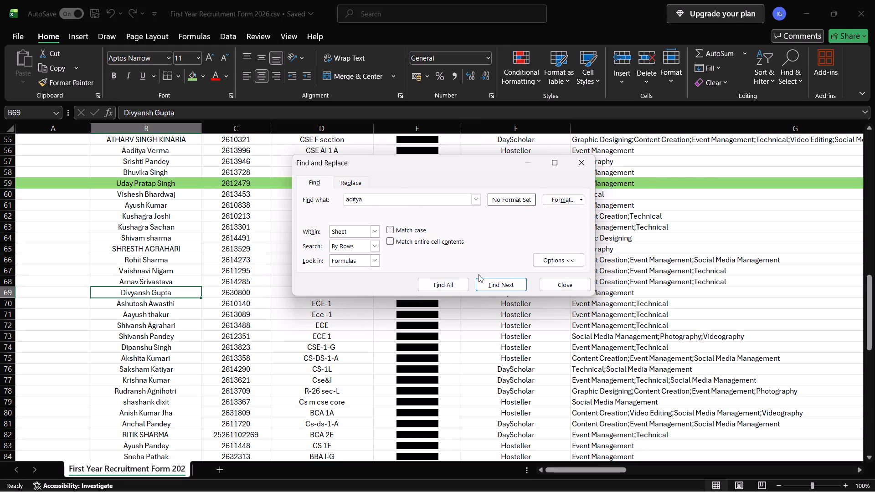
click(485, 286)
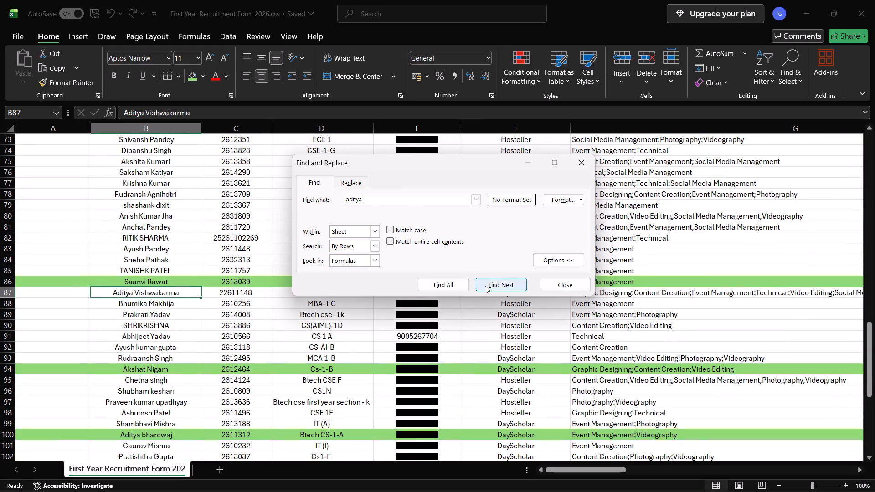
click(485, 286)
click(485, 286)
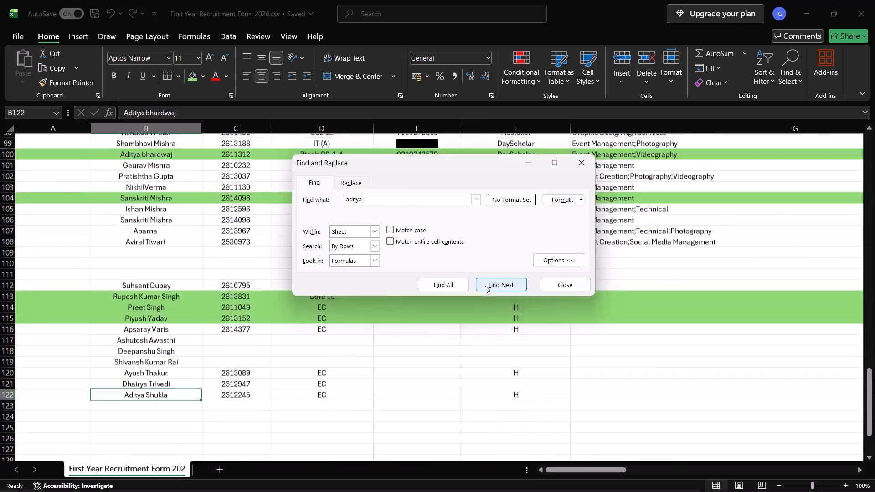
click(485, 286)
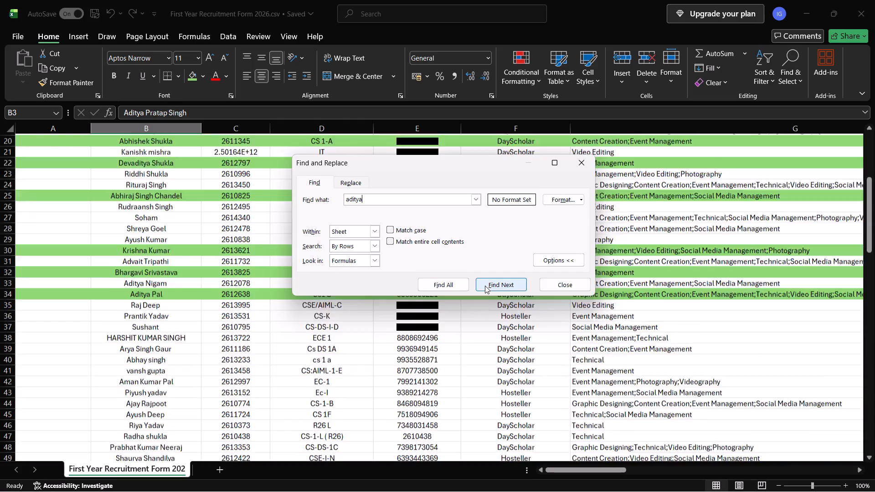
click(485, 286)
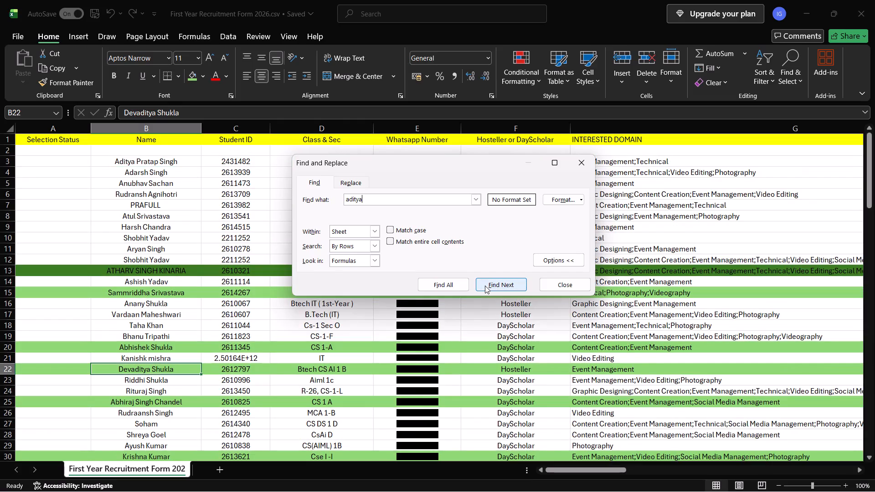
click(485, 286)
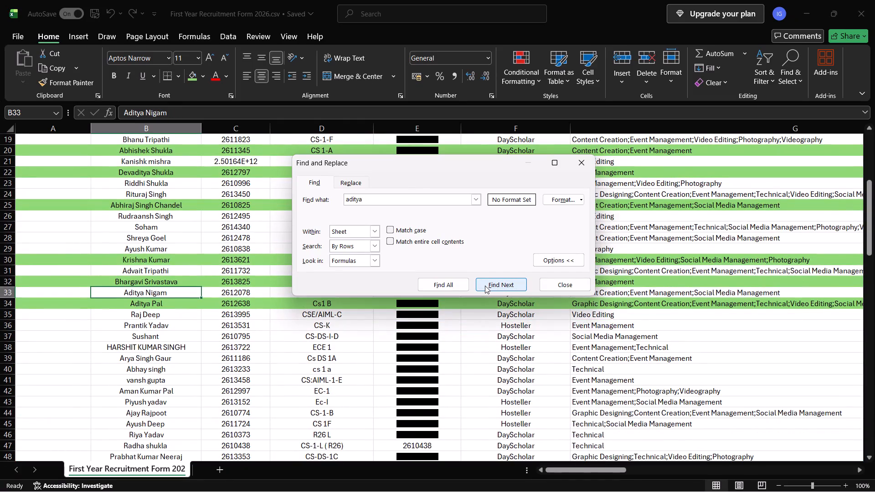
click(485, 286)
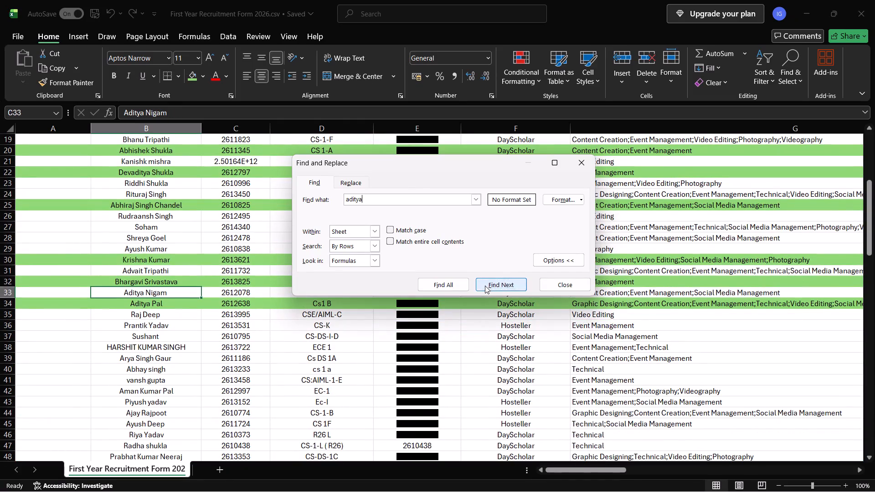
click(485, 286)
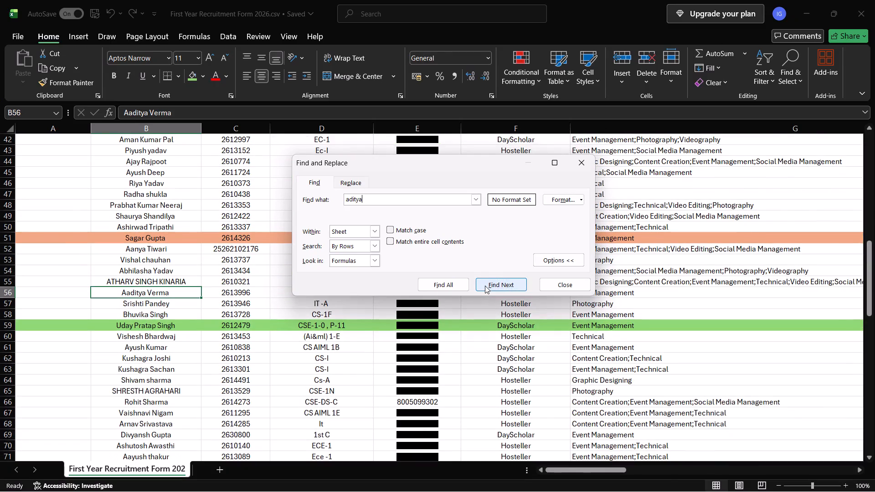
Replace the search term with "rajdeep" and search the sheet for that applicant.
double_click(376, 199)
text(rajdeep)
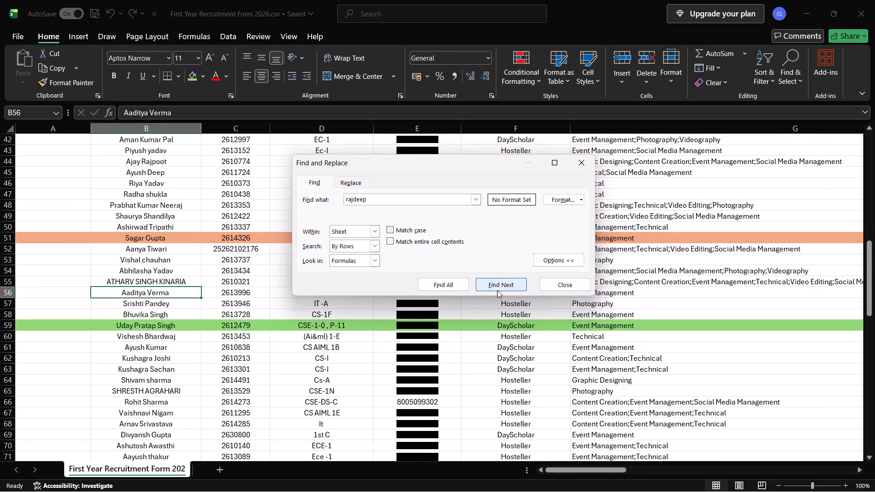
click(497, 291)
click(509, 254)
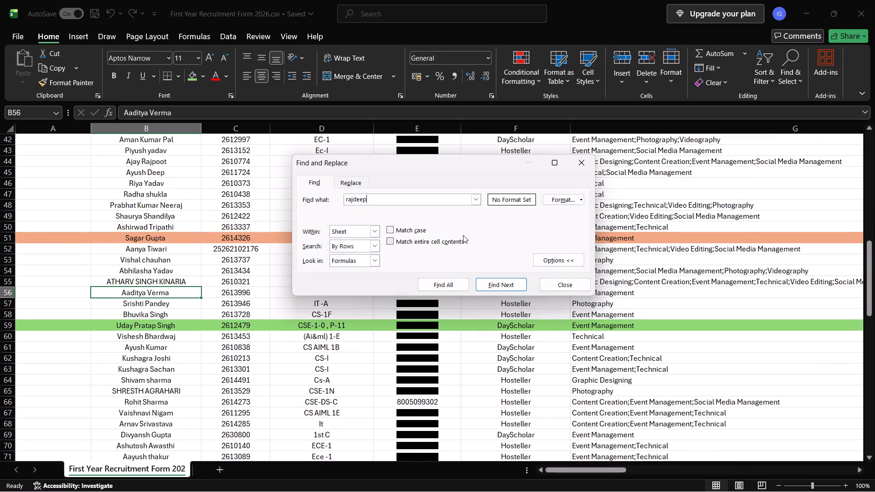
Replace the search term with "devaditya", leaving whole-cell matching off, search the sheet for that applicant and close the search.
key(BackSpace)
key(BackSpace)
key(BackSpace)
key(BackSpace)
key(BackSpace)
key(BackSpace)
key(BackSpace)
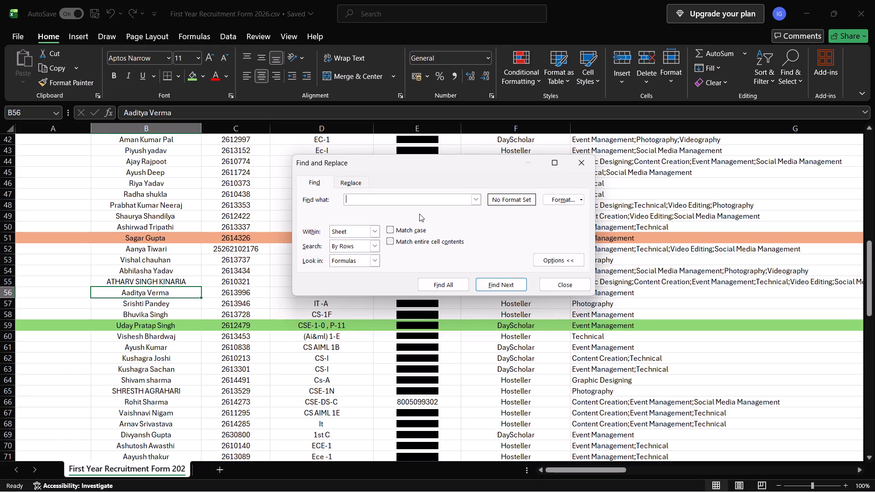
click(419, 241)
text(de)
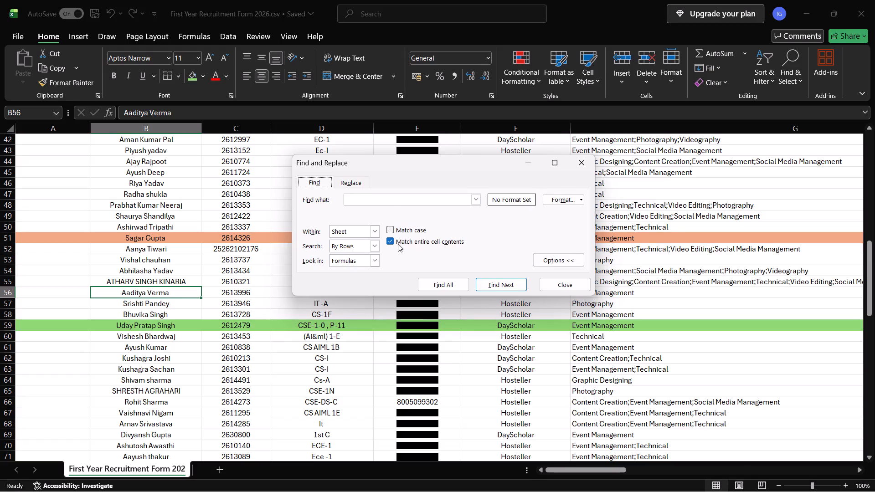
click(398, 244)
click(414, 199)
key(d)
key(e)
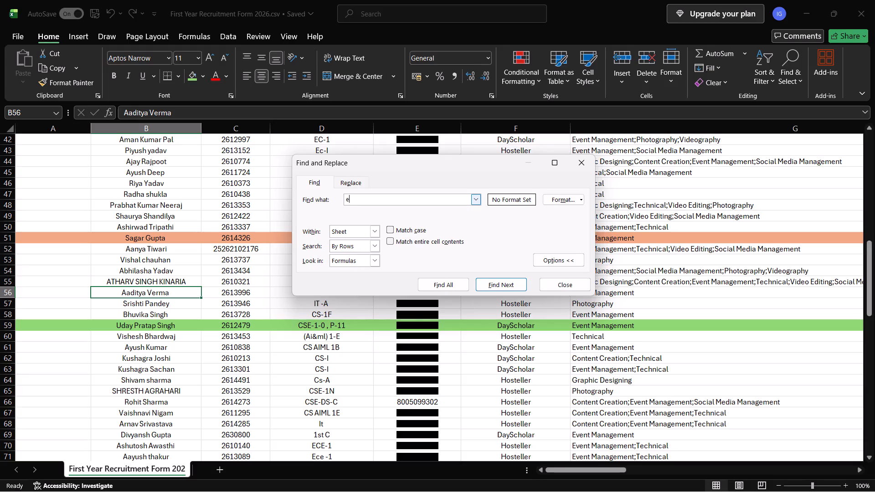
key(BackSpace)
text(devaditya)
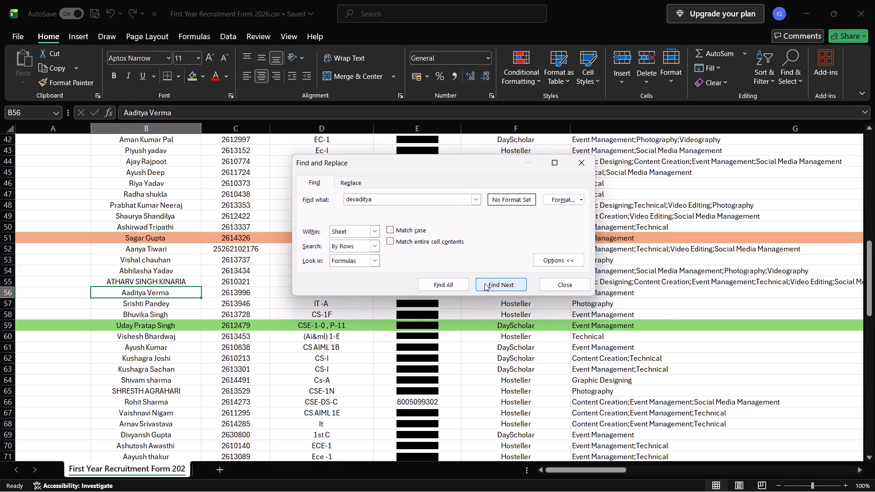
click(484, 284)
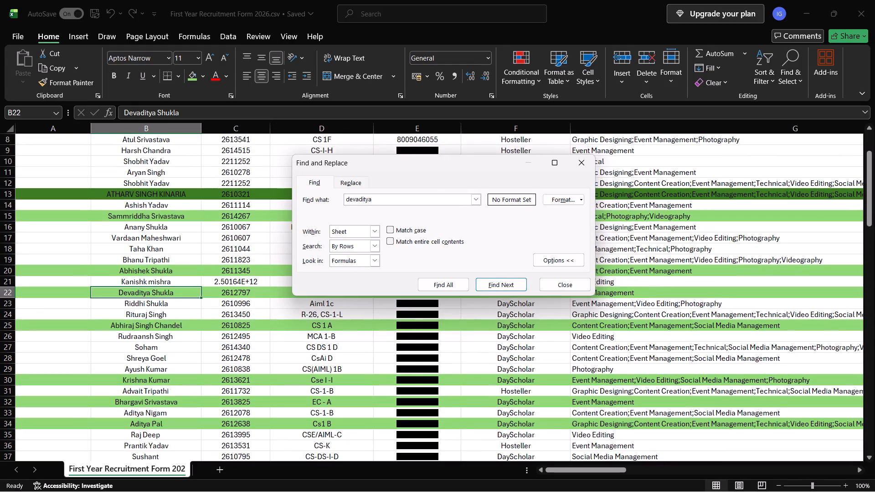
click(586, 169)
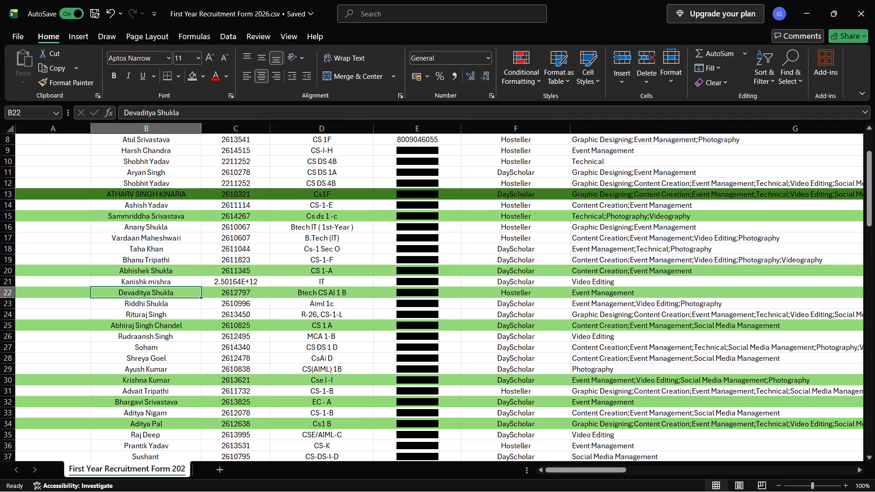
Search the sheet for "vaishnavi" and fill the matching applicant's entire row 67 with light green.
scroll(500, 364, down, 2)
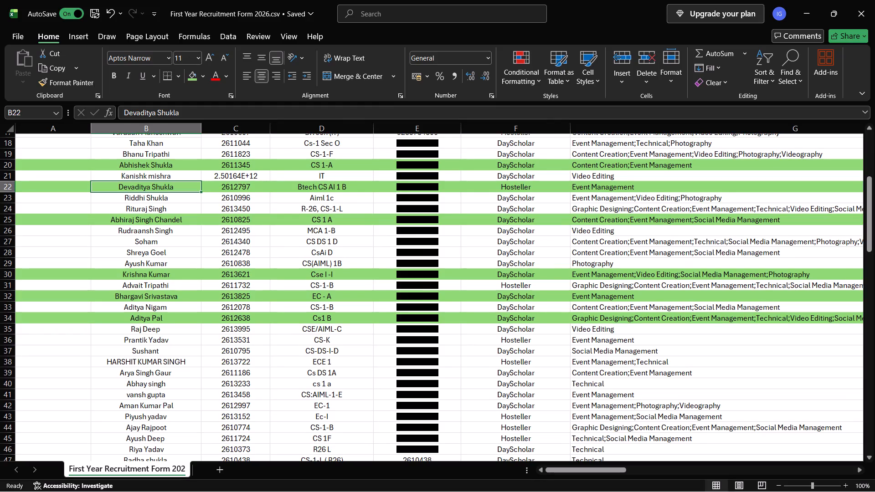
key(ctrl+f)
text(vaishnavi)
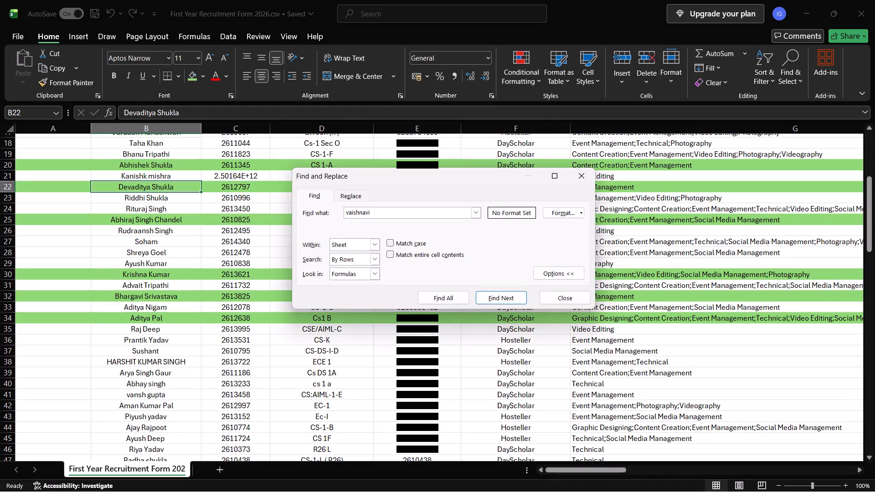
click(499, 302)
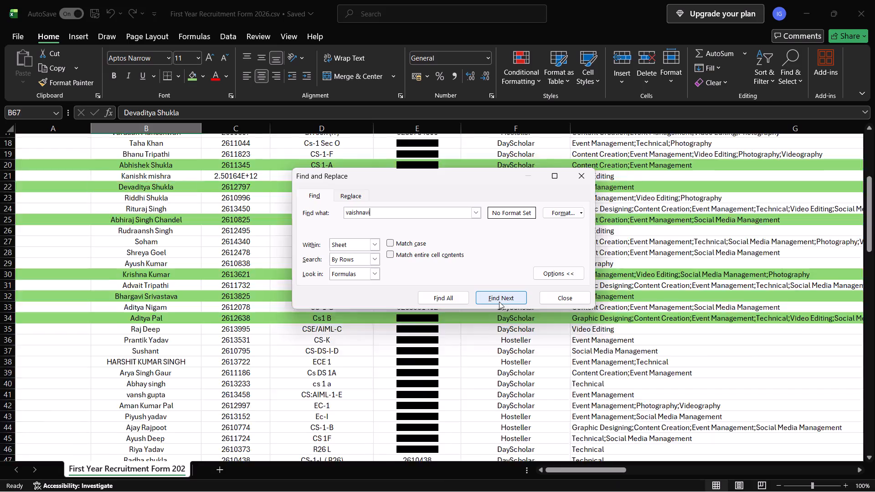
click(7, 293)
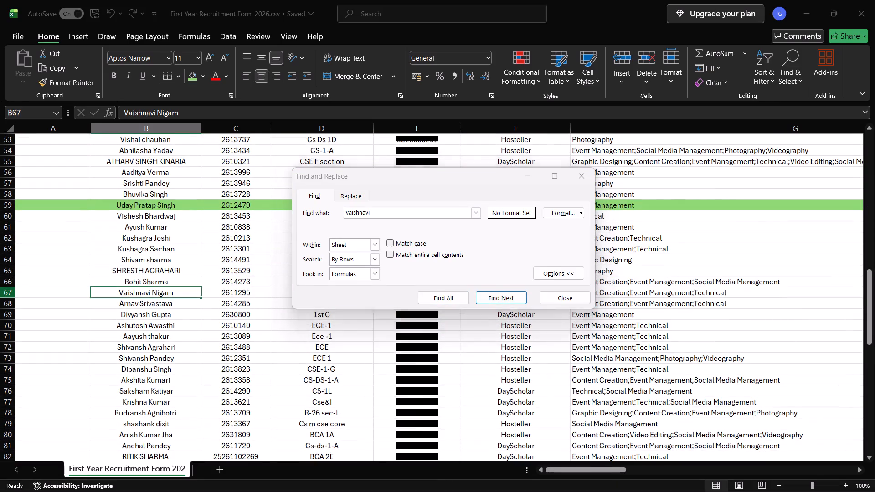
click(190, 77)
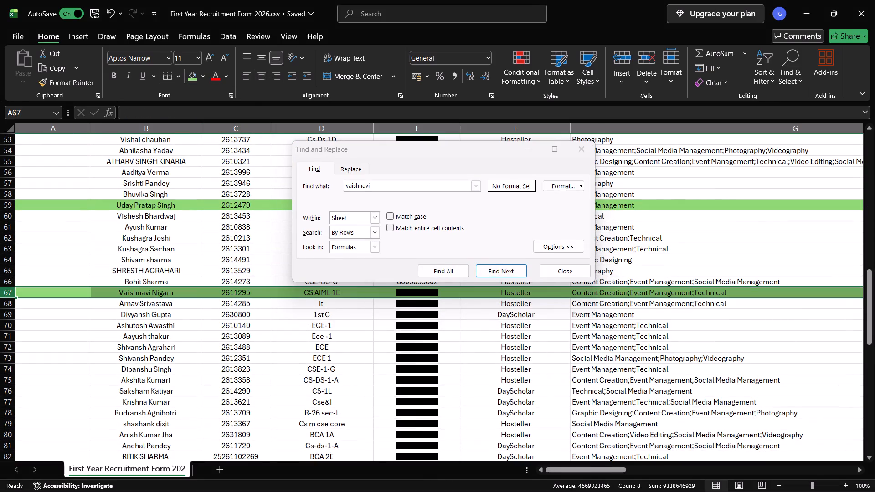
Search the sheet for the applicant under the spellings "Abilasha" and "Abhilasha".
double_click(438, 185)
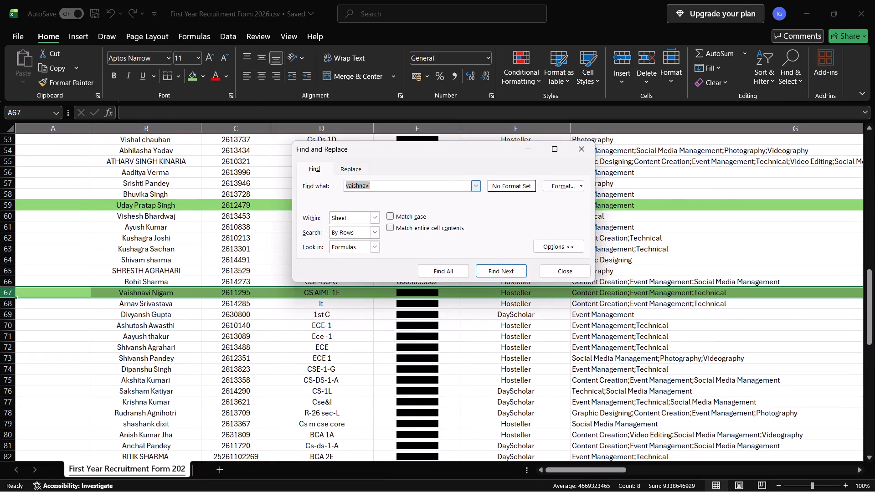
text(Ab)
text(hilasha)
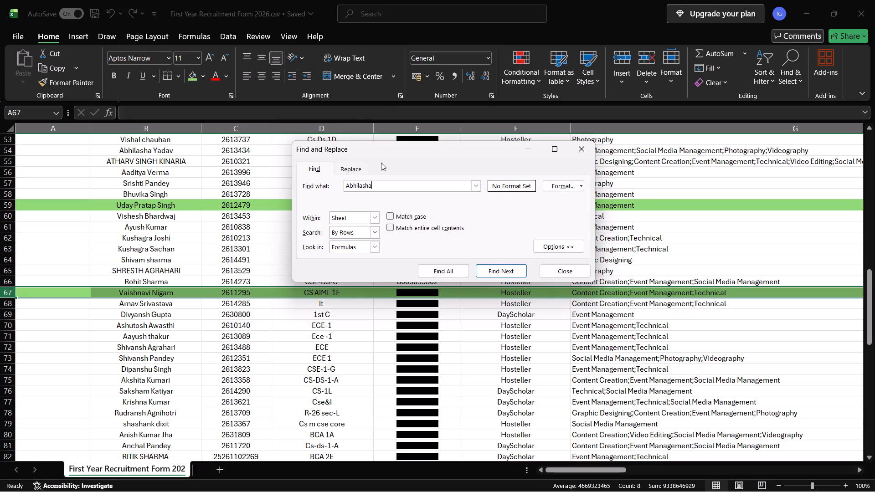
click(356, 185)
key(BackSpace)
click(499, 271)
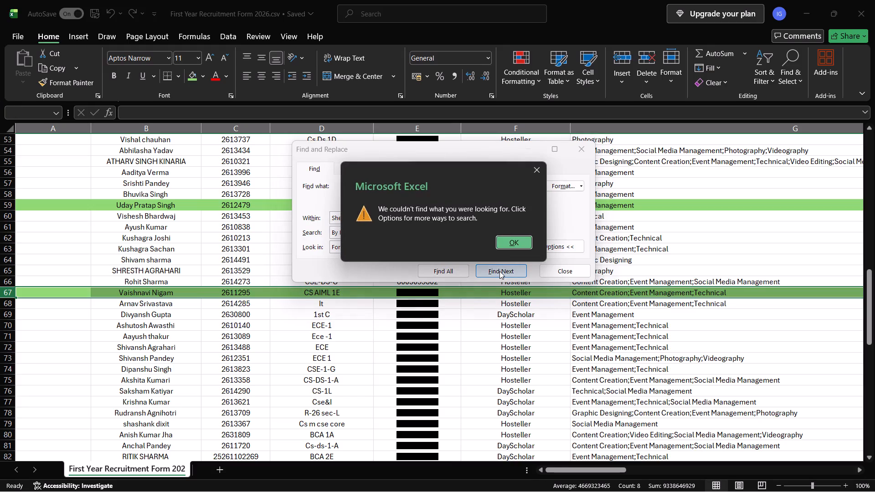
click(506, 238)
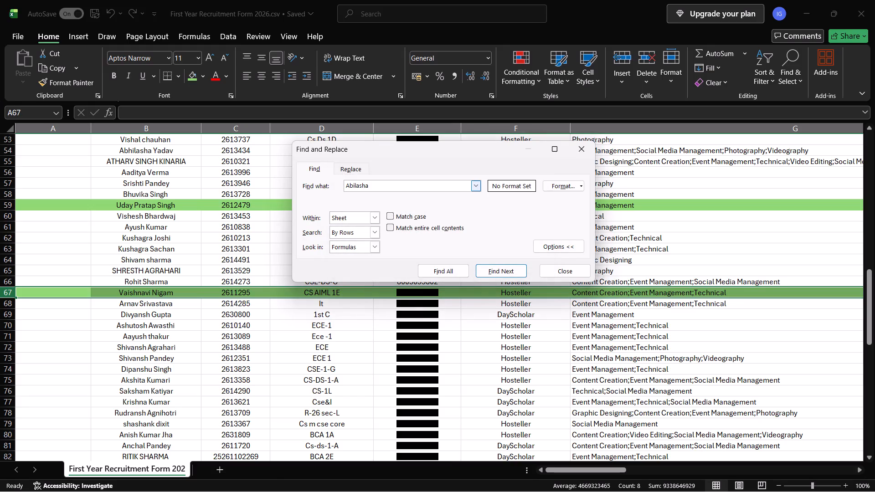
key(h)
click(499, 273)
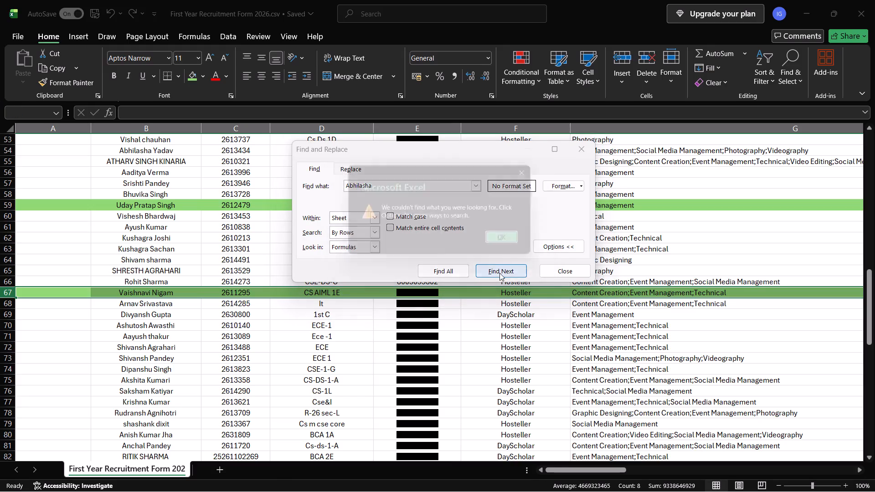
click(521, 242)
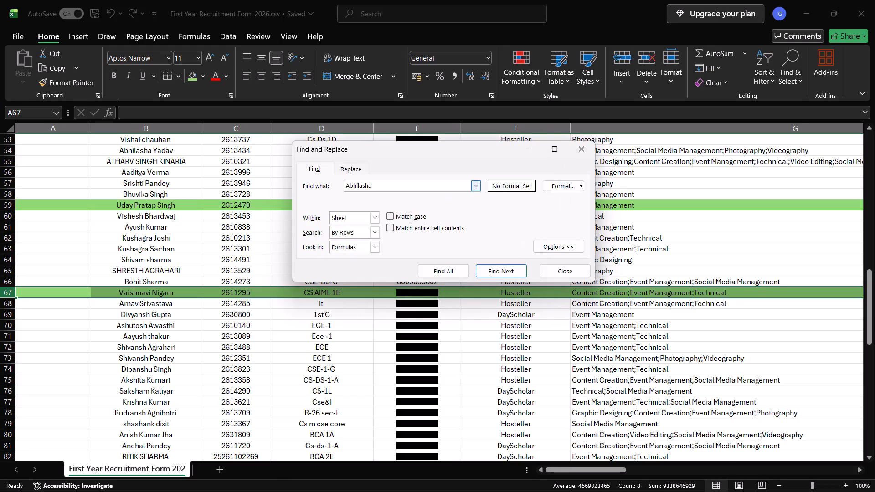
Replace the search term with "Ishan", search the sheet for that applicant and close the search.
triple_click(427, 185)
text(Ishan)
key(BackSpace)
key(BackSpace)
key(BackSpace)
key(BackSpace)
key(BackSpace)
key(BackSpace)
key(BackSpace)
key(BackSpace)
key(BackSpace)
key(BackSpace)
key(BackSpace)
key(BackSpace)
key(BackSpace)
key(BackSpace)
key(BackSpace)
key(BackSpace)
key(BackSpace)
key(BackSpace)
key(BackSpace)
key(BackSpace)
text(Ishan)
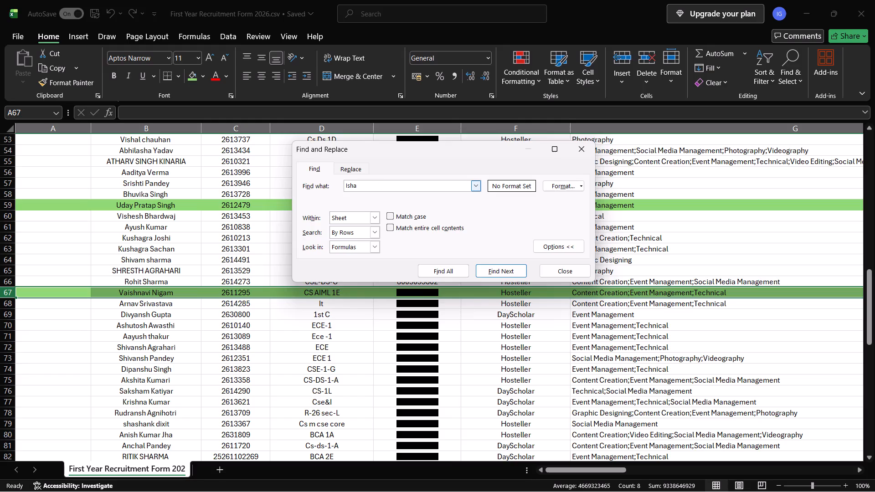
click(486, 277)
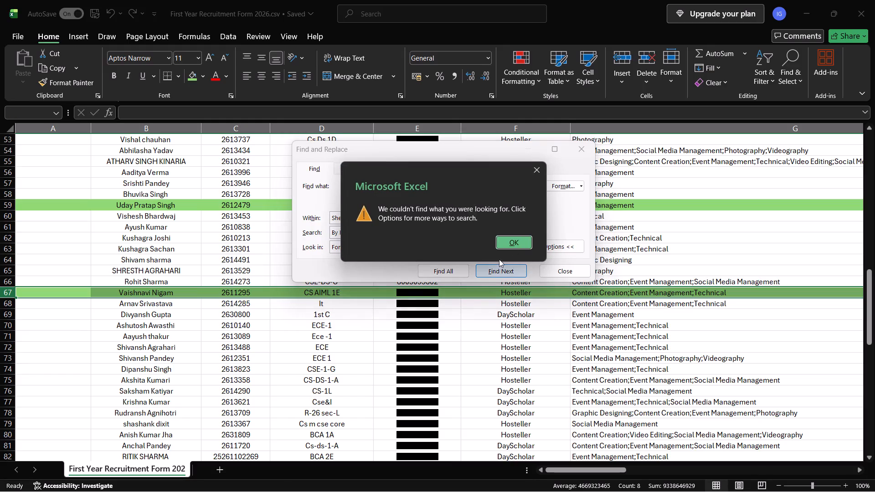
click(519, 239)
click(576, 272)
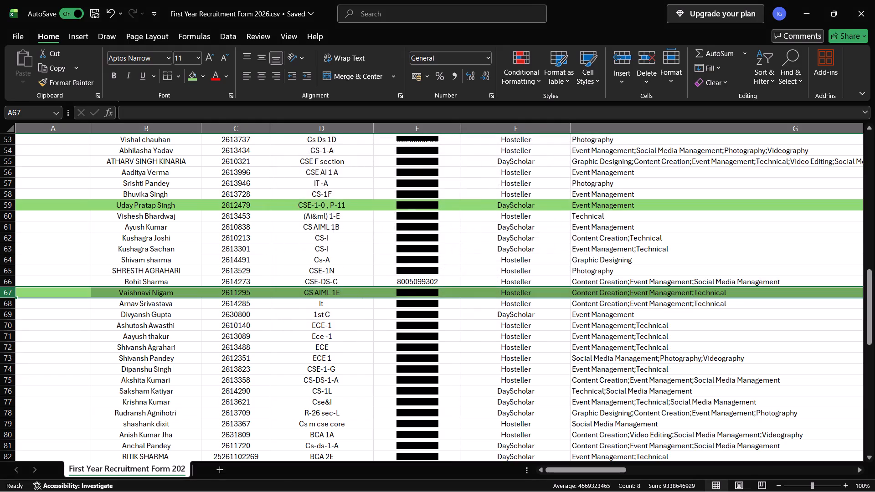
Locate the applicant with first name Ishan near the end of the list and fill entire row 105 with light green.
click(371, 339)
scroll(371, 339, down, 3)
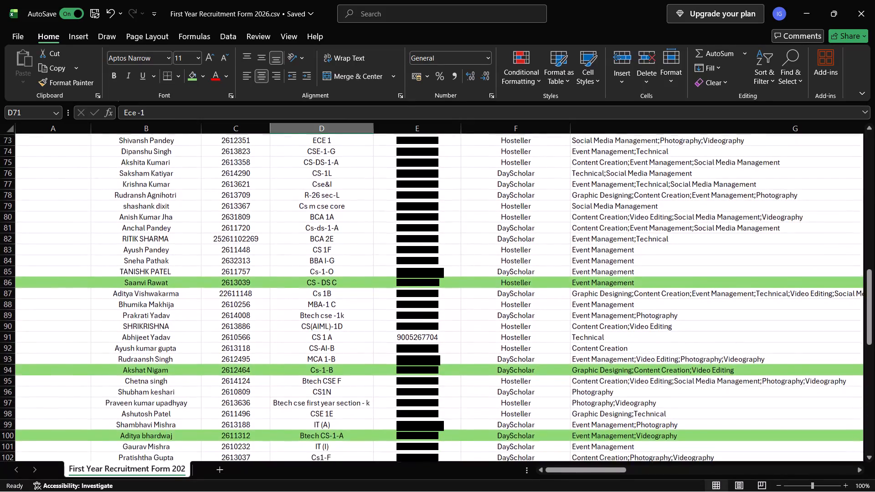
scroll(371, 339, down, 2)
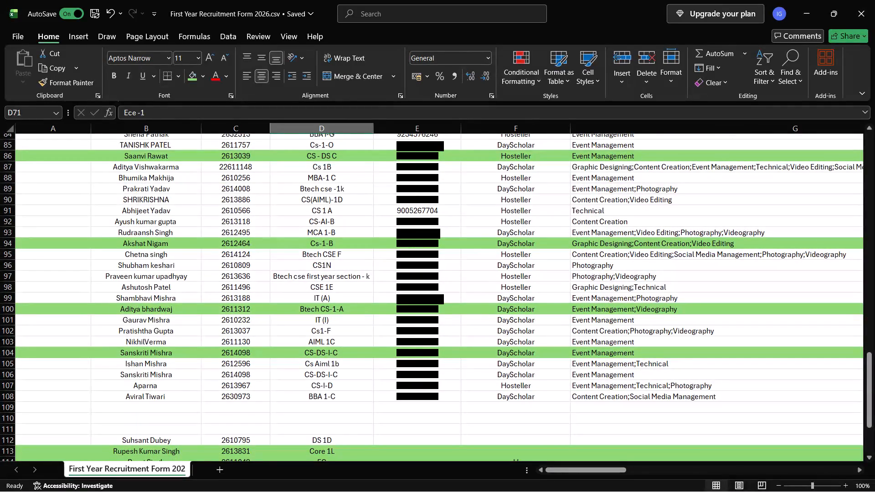
click(6, 364)
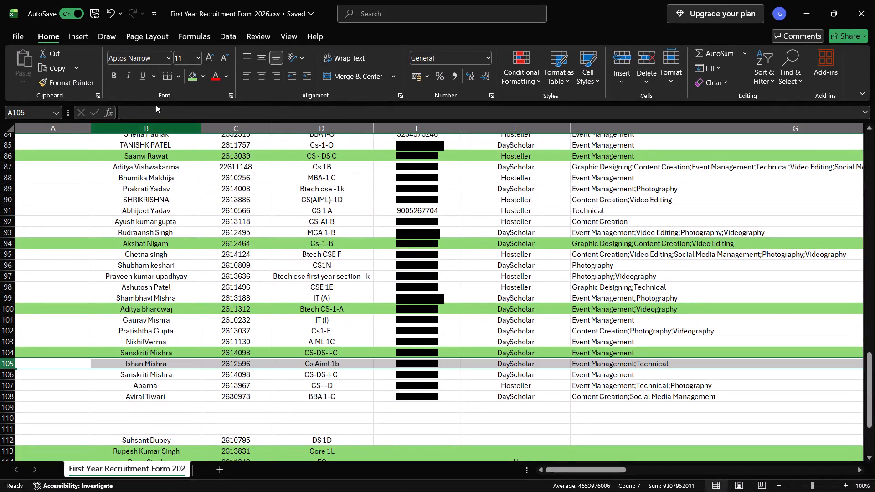
click(190, 77)
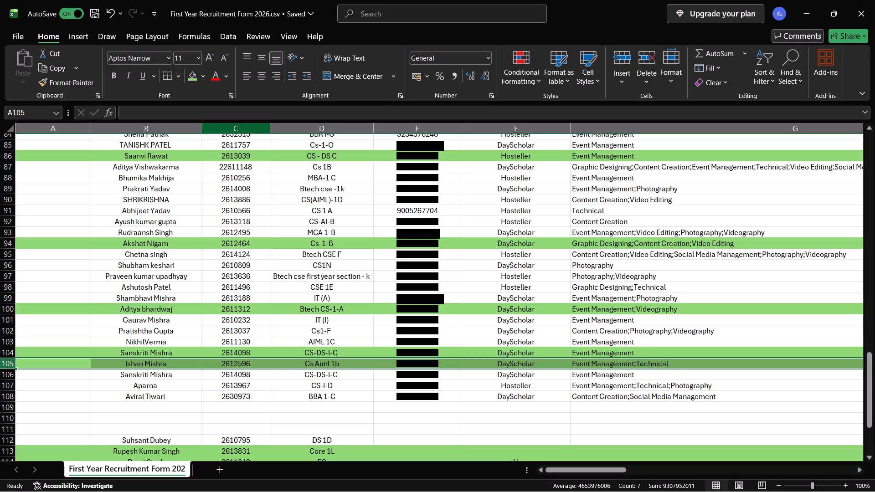
Look back through the applicant list from row 102 up to the header row, reviewing the names and highlighted rows.
click(183, 334)
scroll(183, 334, up, 2)
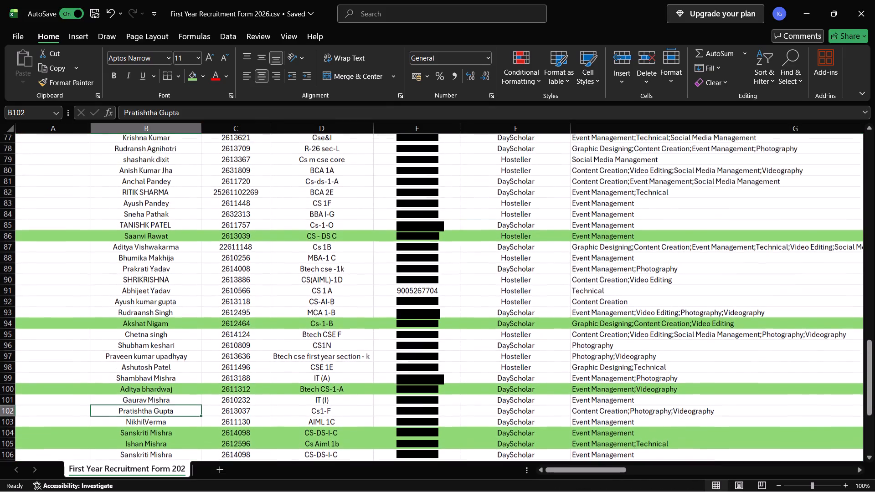
scroll(183, 334, up, 4)
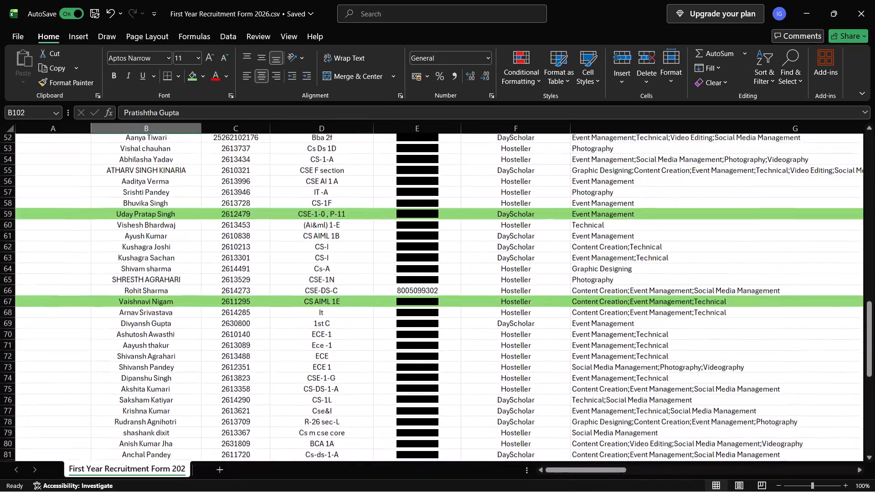
scroll(183, 334, up, 2)
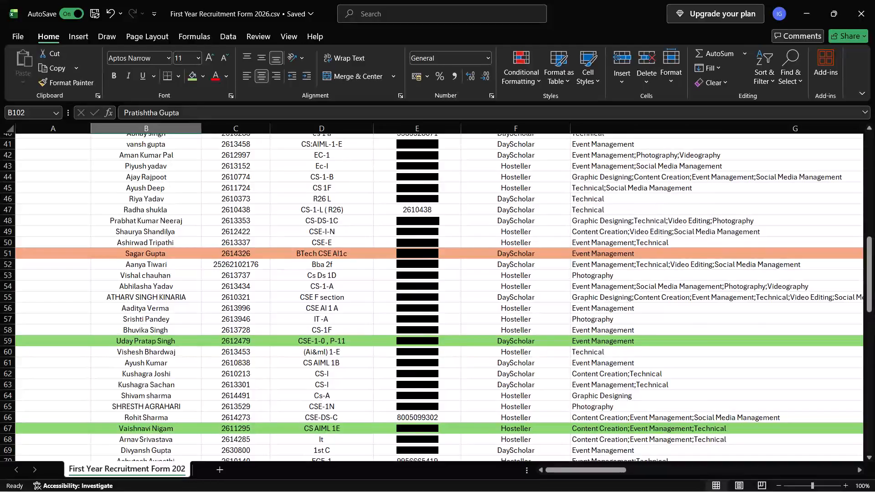
scroll(183, 334, up, 2)
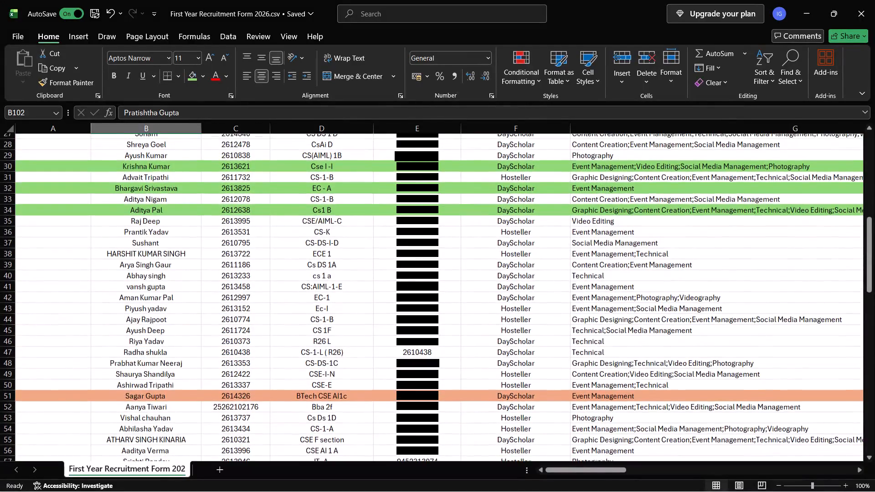
scroll(183, 334, up, 1)
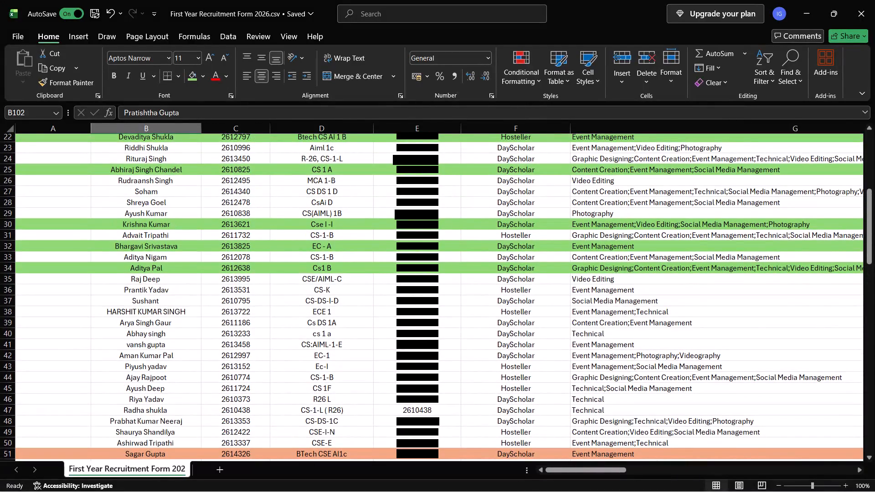
scroll(183, 334, up, 2)
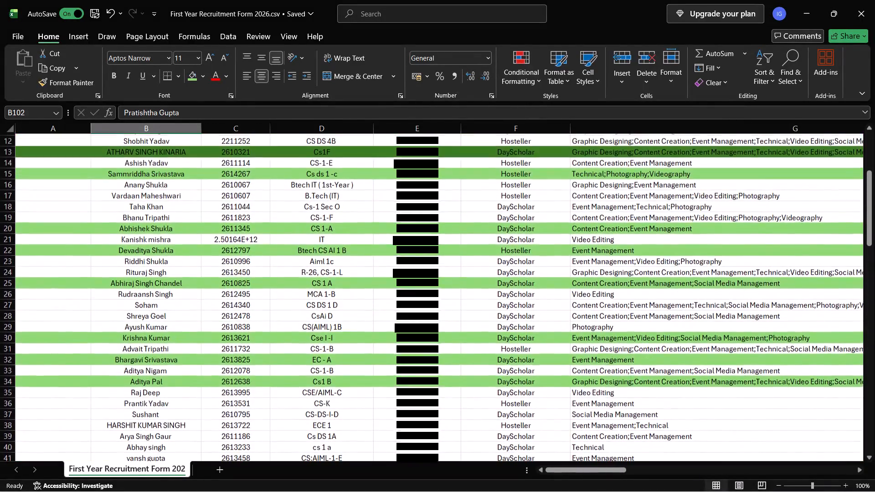
scroll(183, 334, up, 3)
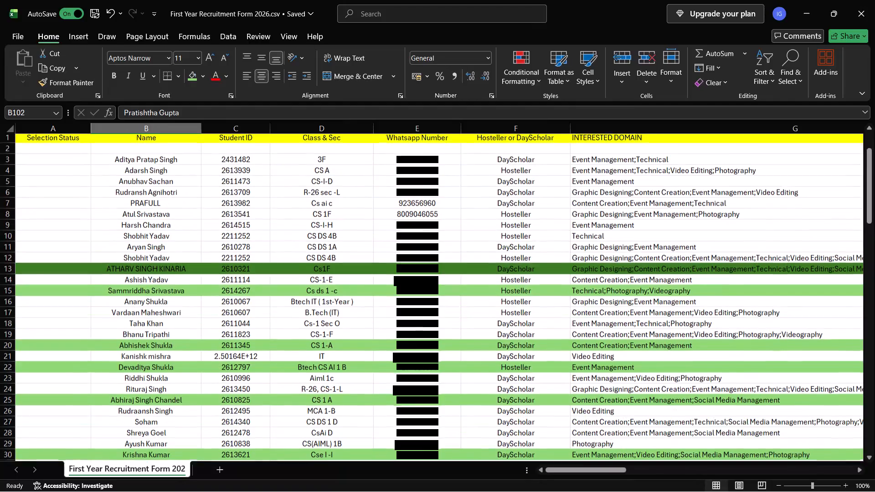
Review the applicant list from the header row down to about row 102, checking the names and which rows are highlighted.
scroll(183, 334, up, 2)
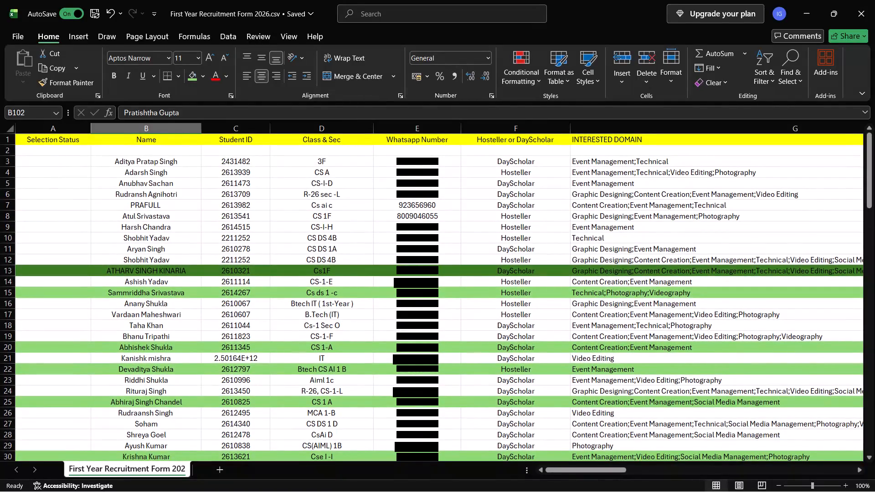
scroll(183, 334, down, 1)
scroll(183, 334, up, 1)
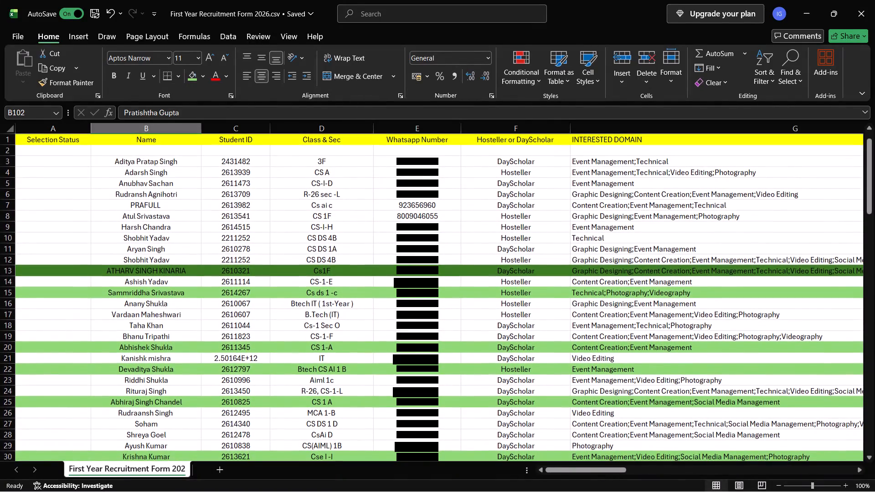
scroll(174, 249, down, 1)
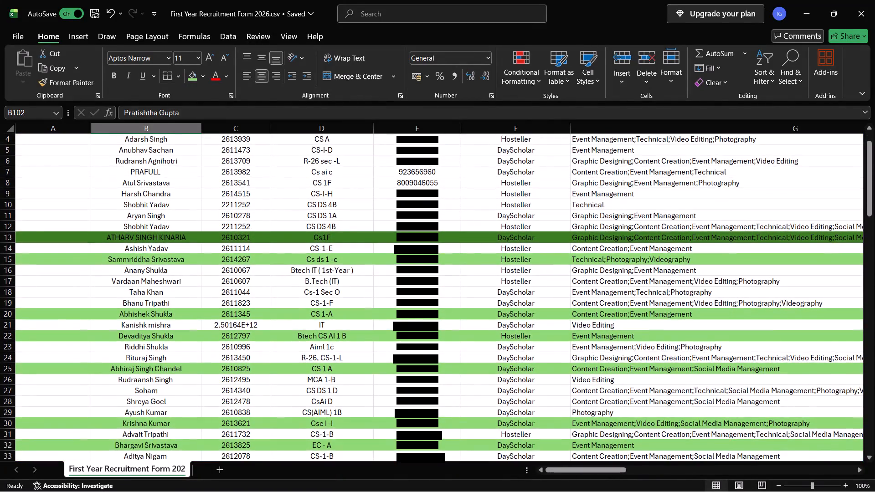
scroll(174, 249, down, 4)
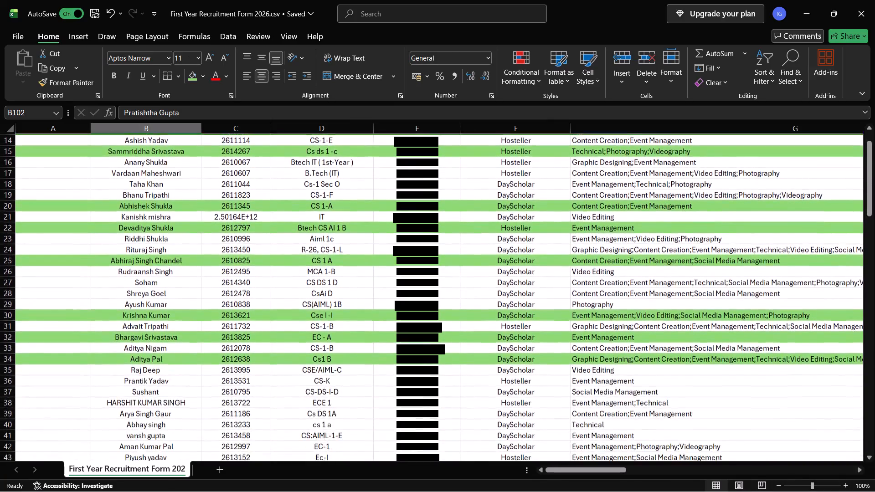
scroll(174, 249, down, 3)
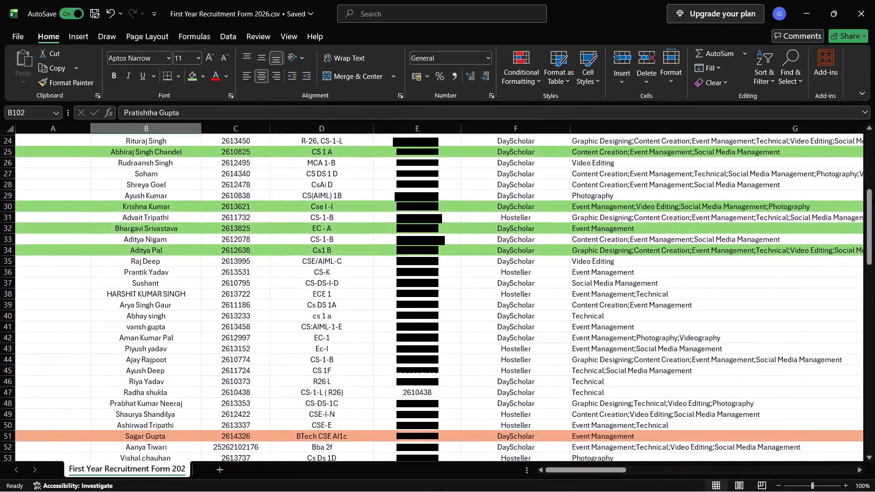
scroll(174, 249, down, 1)
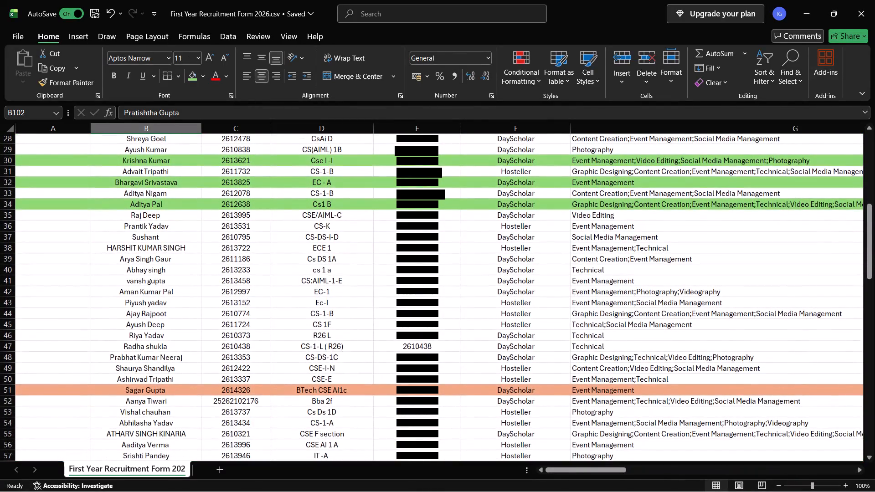
scroll(174, 249, down, 1)
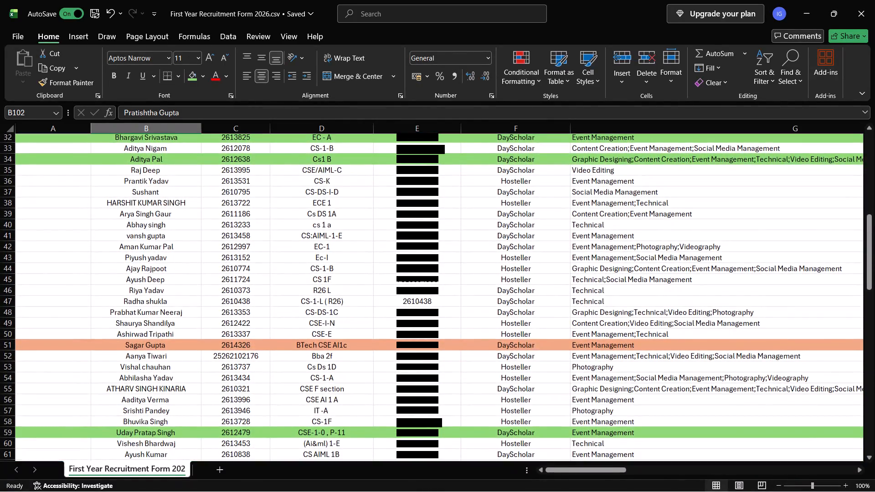
scroll(174, 249, down, 1)
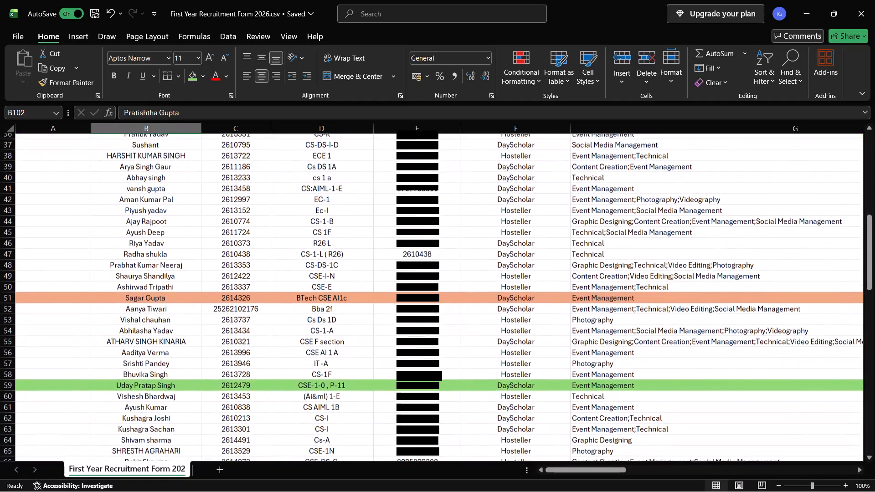
scroll(174, 249, down, 3)
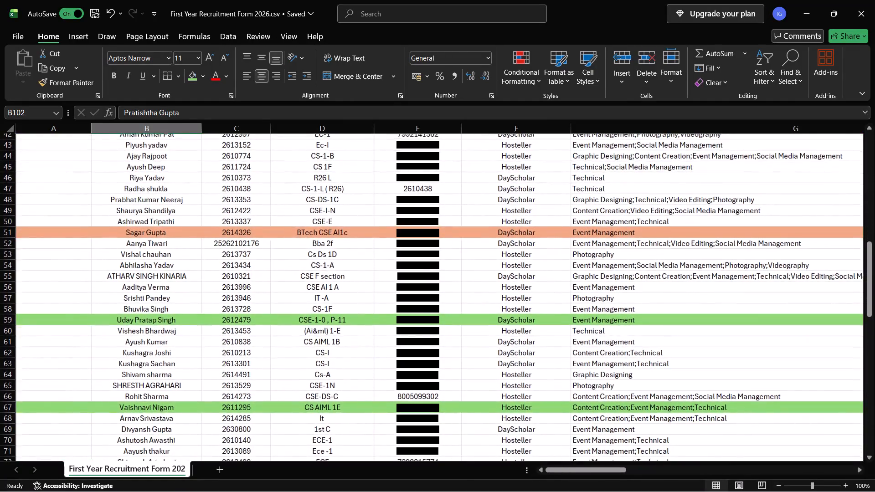
scroll(174, 249, down, 3)
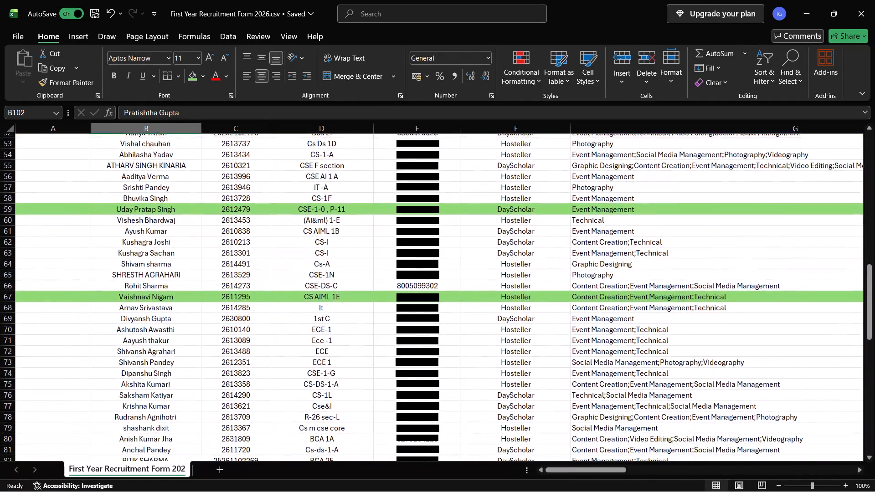
scroll(174, 249, down, 3)
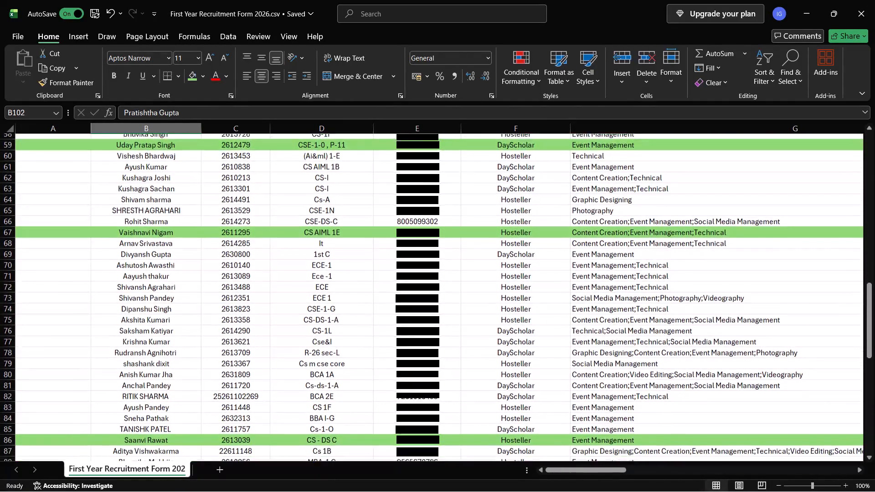
scroll(174, 249, down, 2)
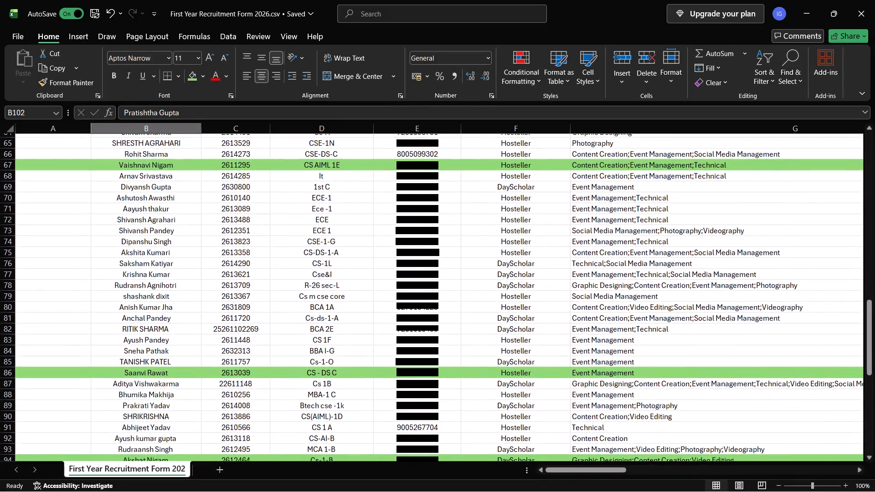
scroll(174, 249, down, 2)
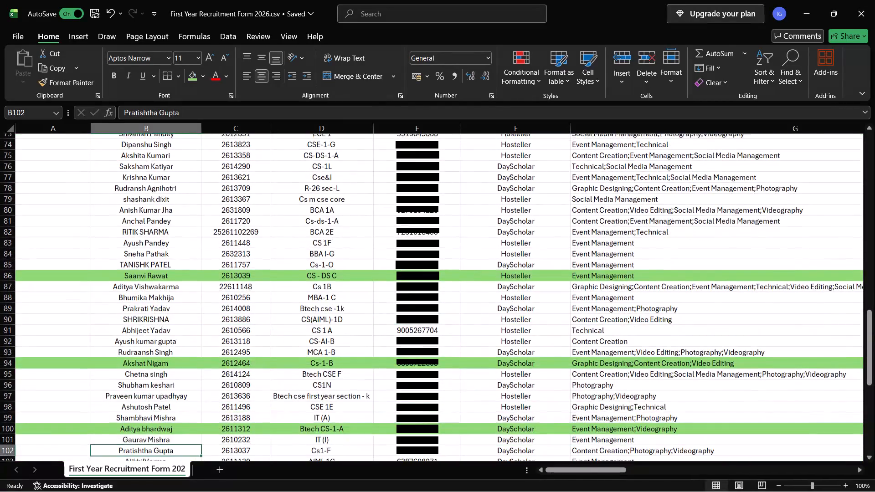
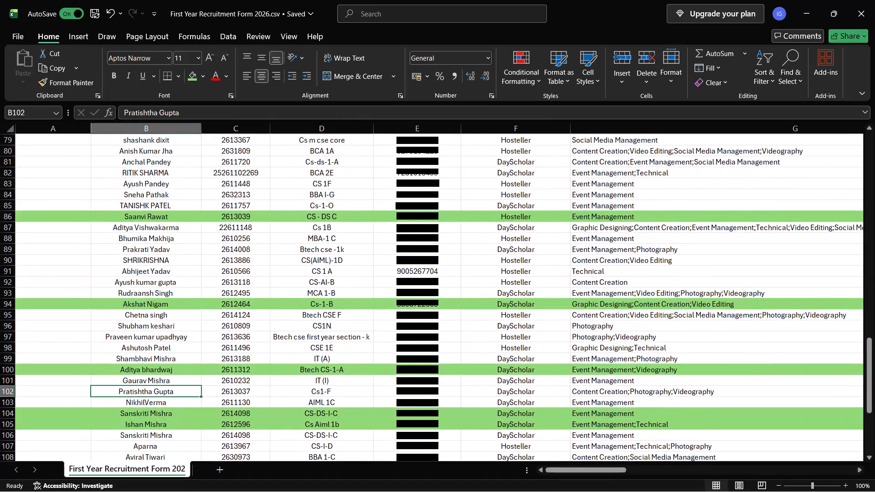
Add the applicant Abhilasha by full name in row 123 below the list, with class and section "CS 1 A".
scroll(174, 249, down, 1)
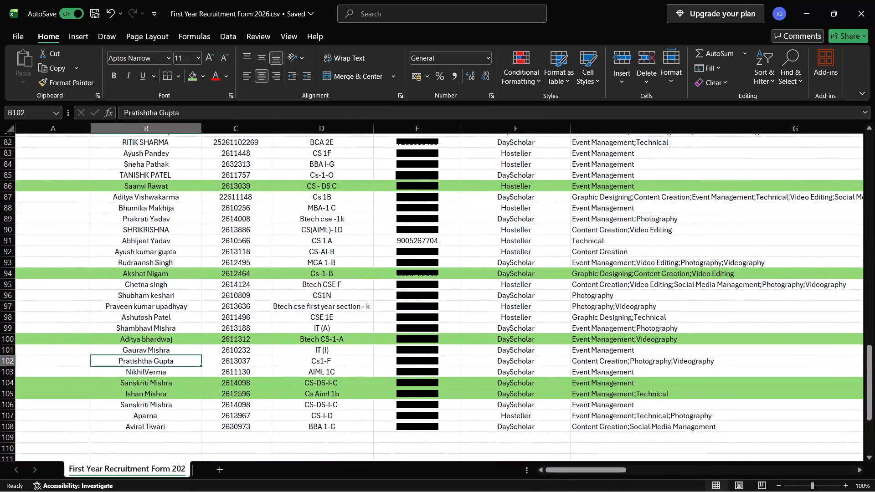
scroll(174, 249, down, 4)
scroll(174, 249, up, 5)
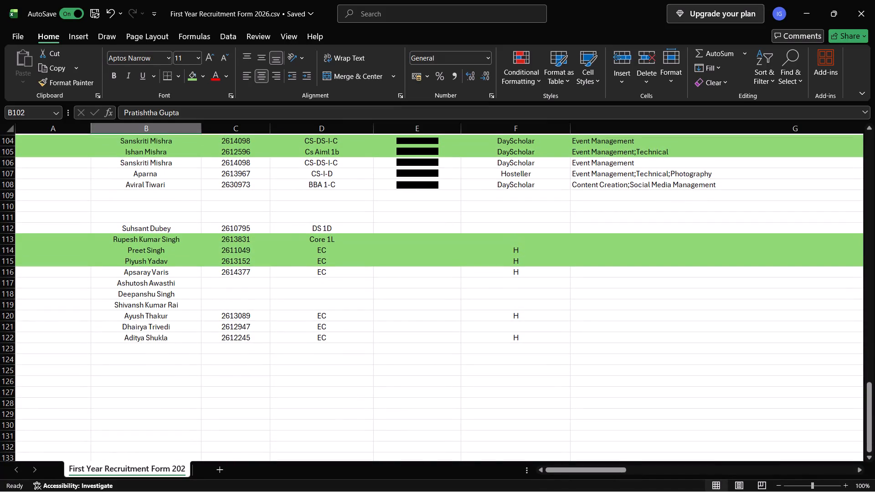
click(168, 352)
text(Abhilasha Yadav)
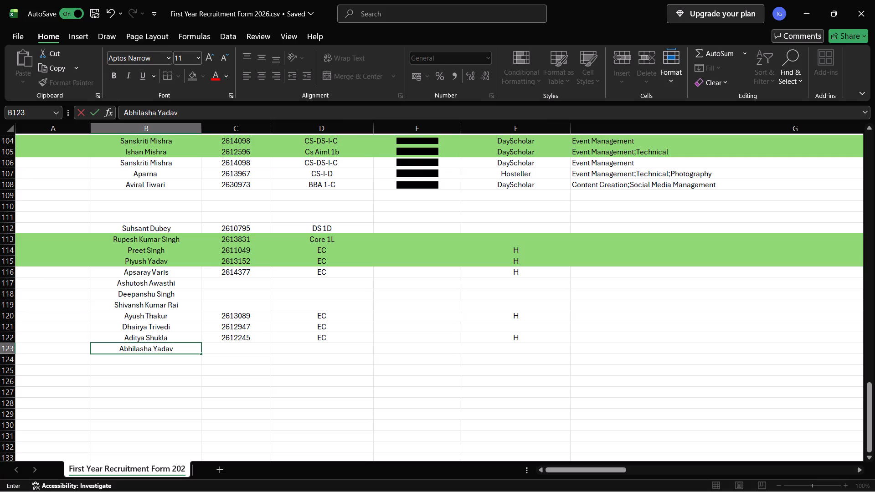
click(329, 348)
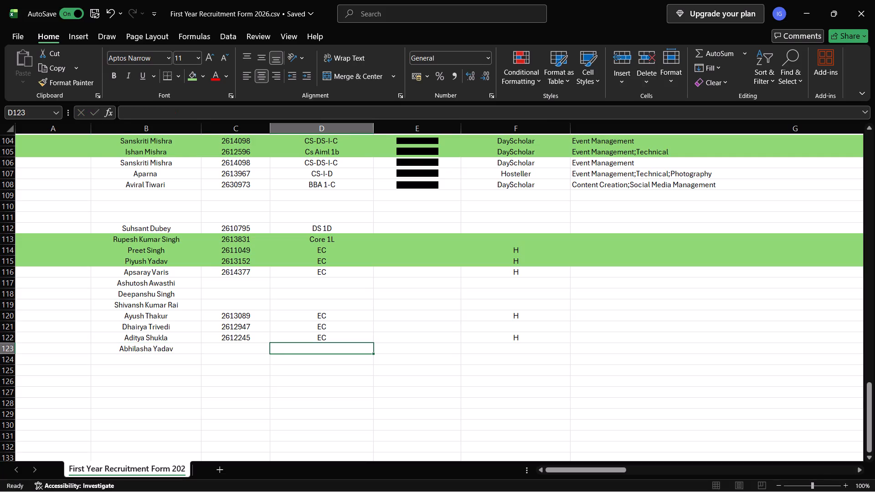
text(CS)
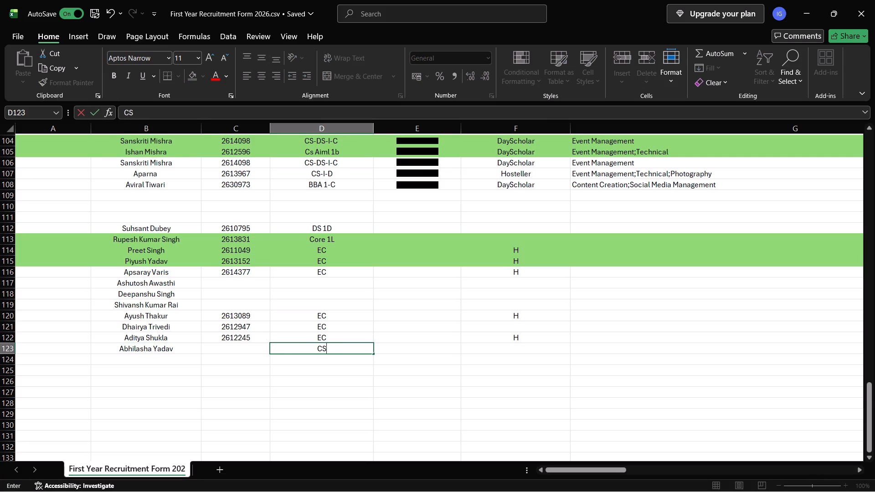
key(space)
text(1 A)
Add the applicant Shashwat by full name in row 124, with class and section "CS DS 1C".
click(141, 359)
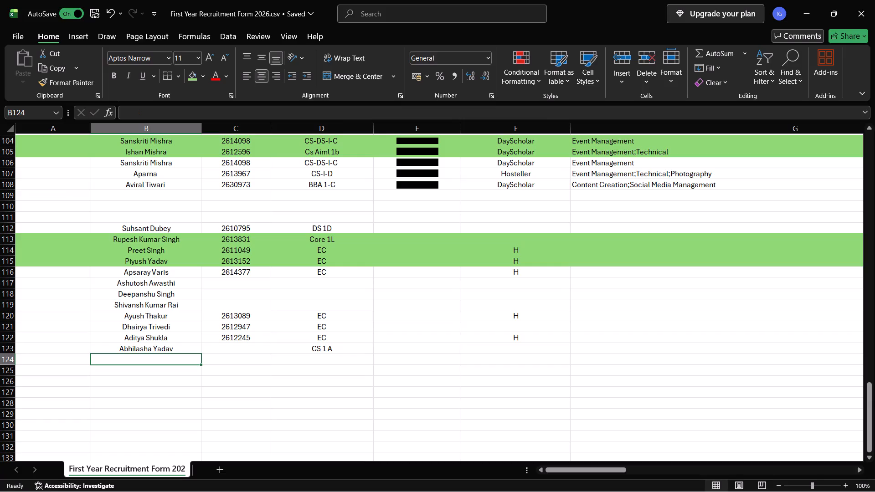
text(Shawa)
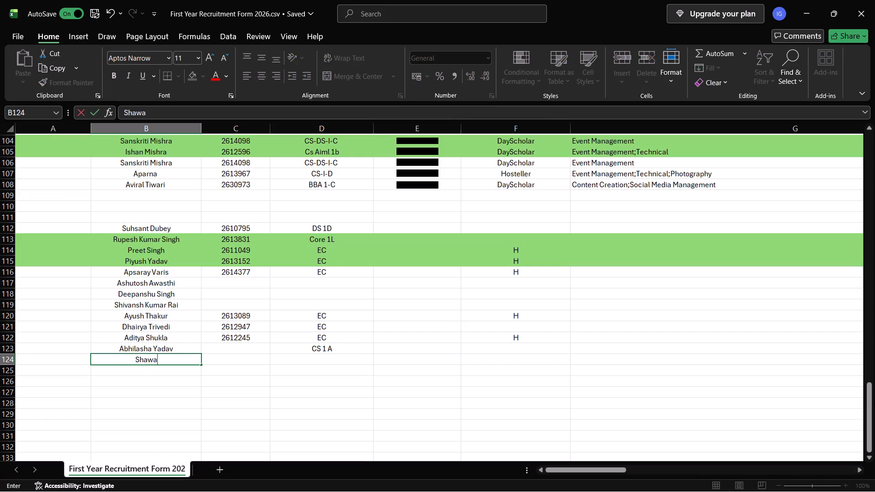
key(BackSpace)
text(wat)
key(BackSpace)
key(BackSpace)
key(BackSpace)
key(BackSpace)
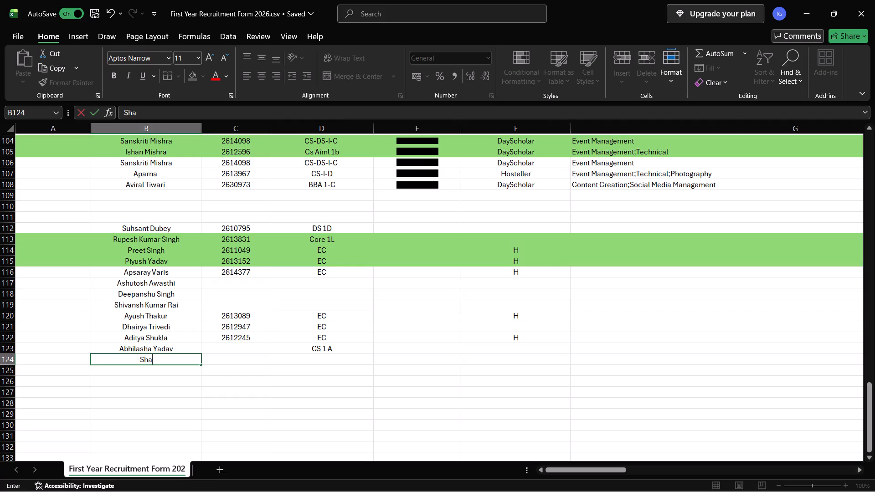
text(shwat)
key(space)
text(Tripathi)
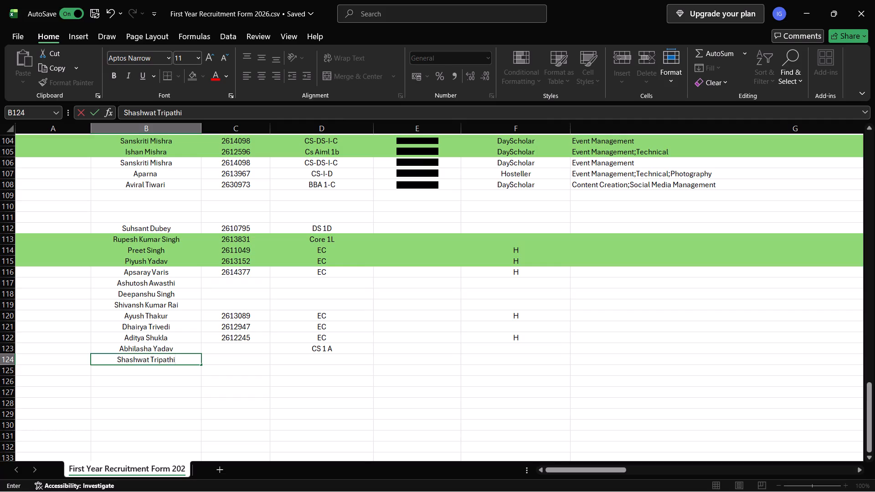
click(321, 362)
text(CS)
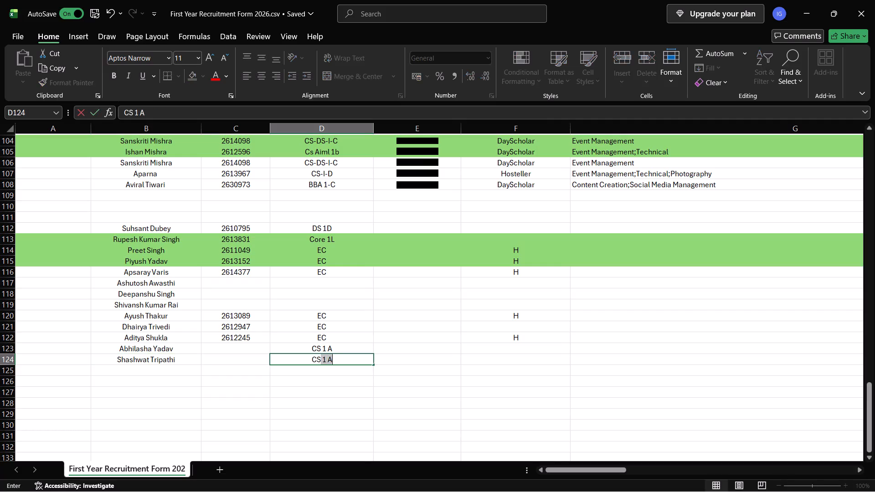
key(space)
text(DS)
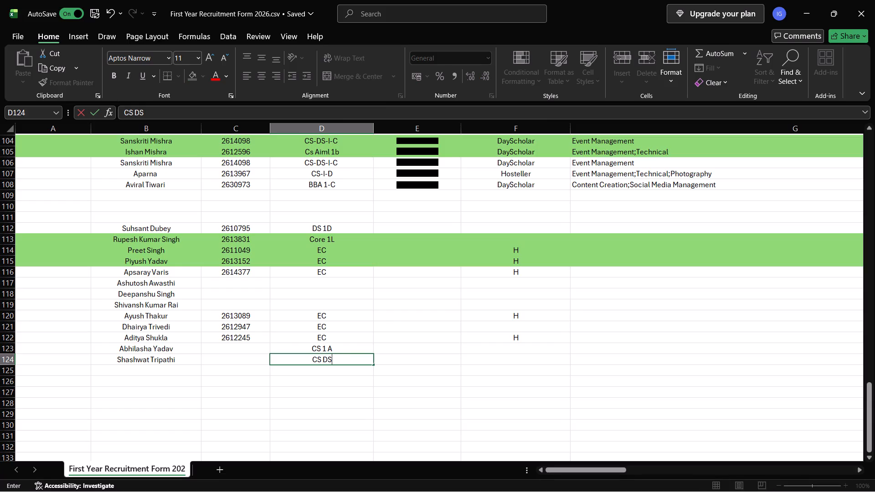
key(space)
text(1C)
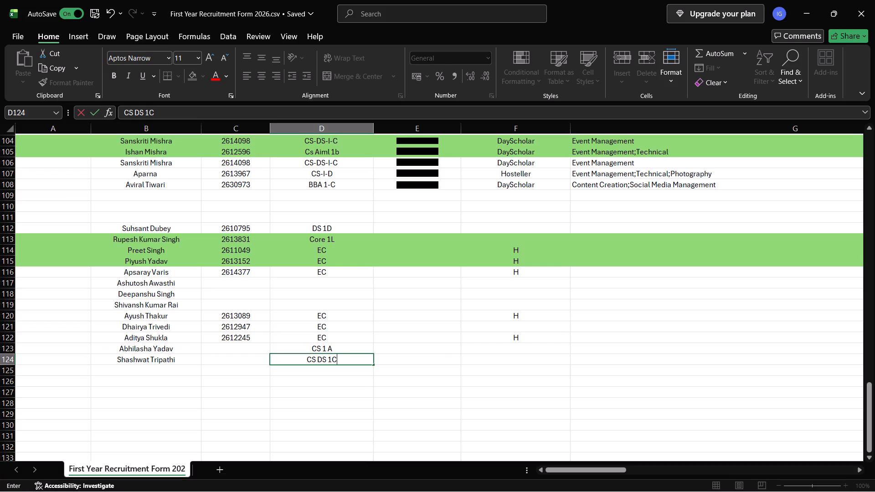
click(471, 348)
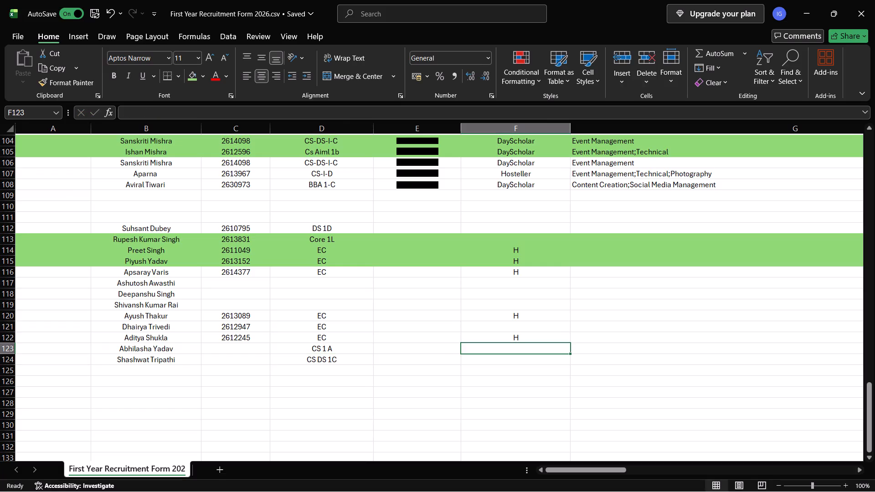
click(471, 348)
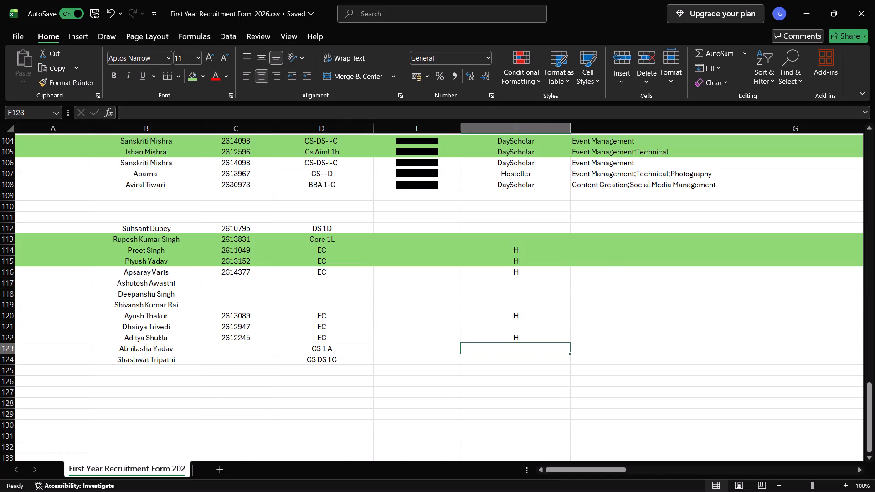
Search the sheet for "Aman" and fill that applicant's entire row 42 with light green.
scroll(452, 273, up, 6)
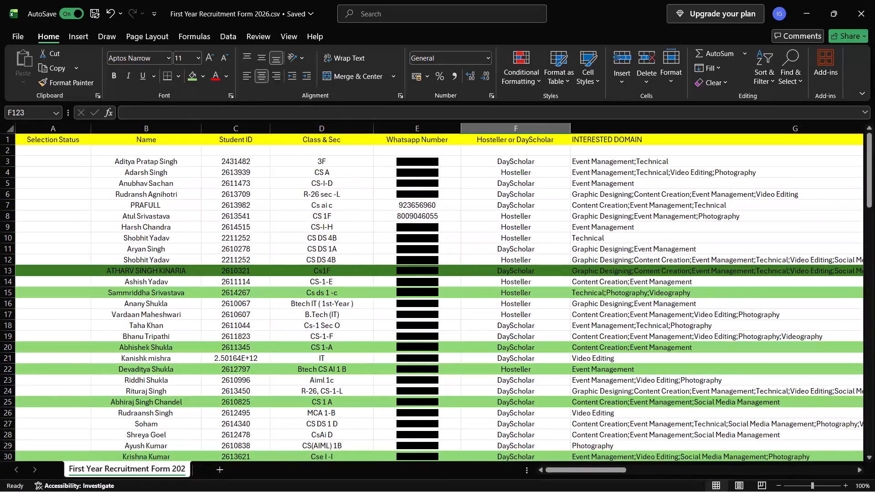
key(ctrl+f)
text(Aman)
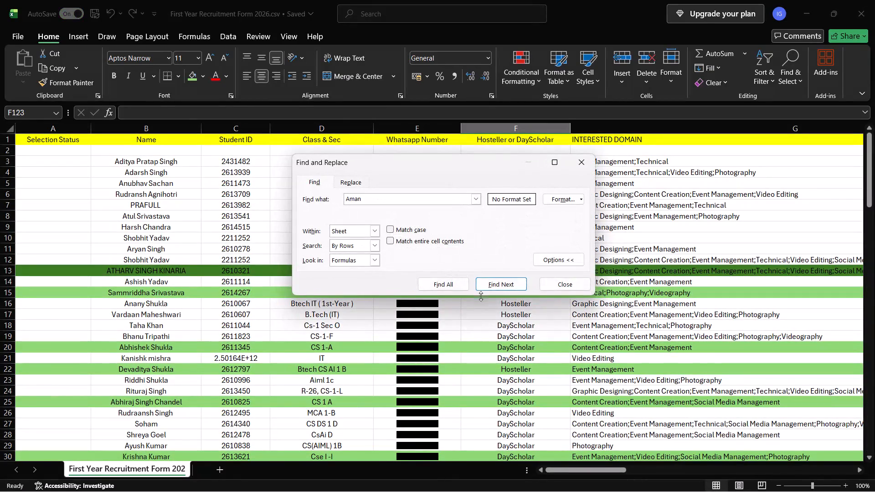
click(492, 280)
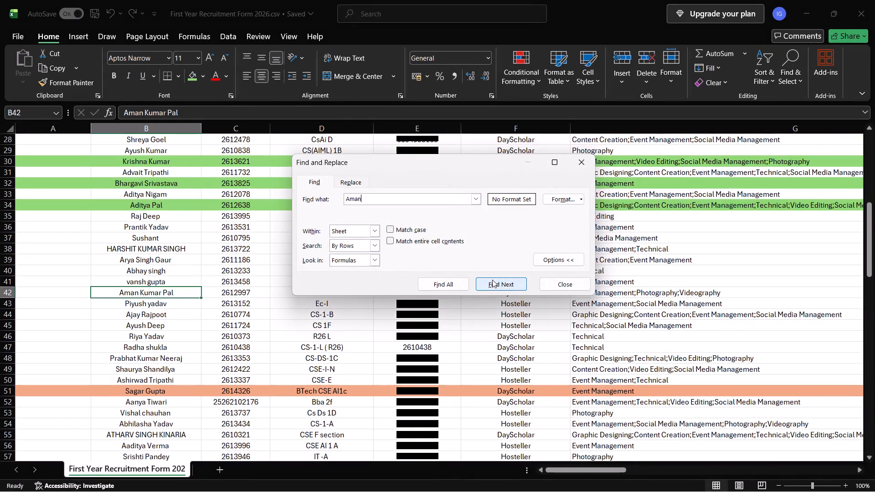
click(277, 300)
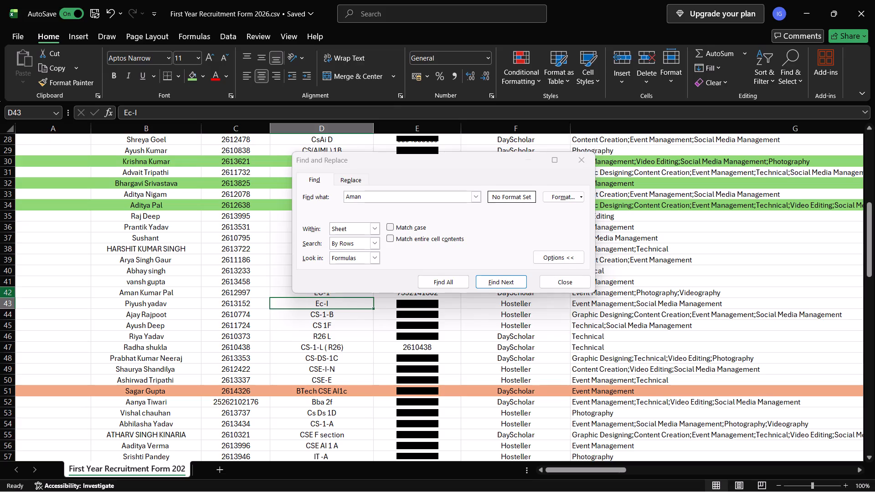
click(6, 293)
click(189, 76)
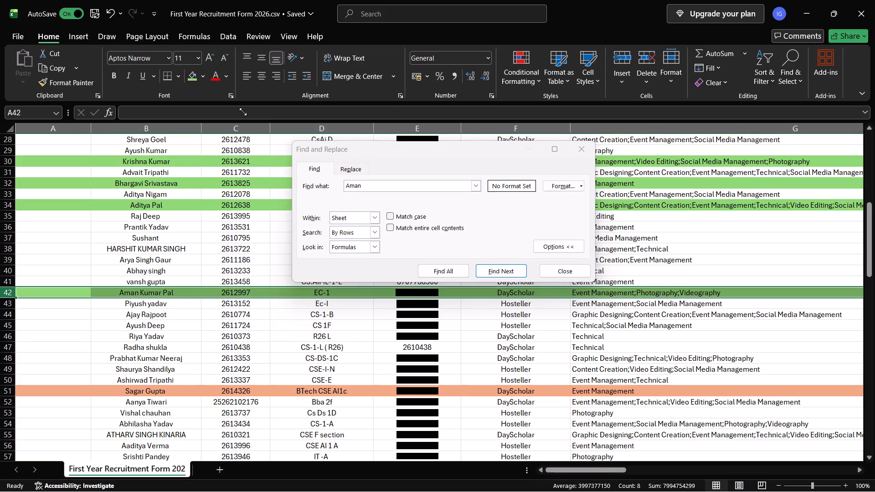
Replace the search term with "Aditya" and search for that applicant.
double_click(371, 184)
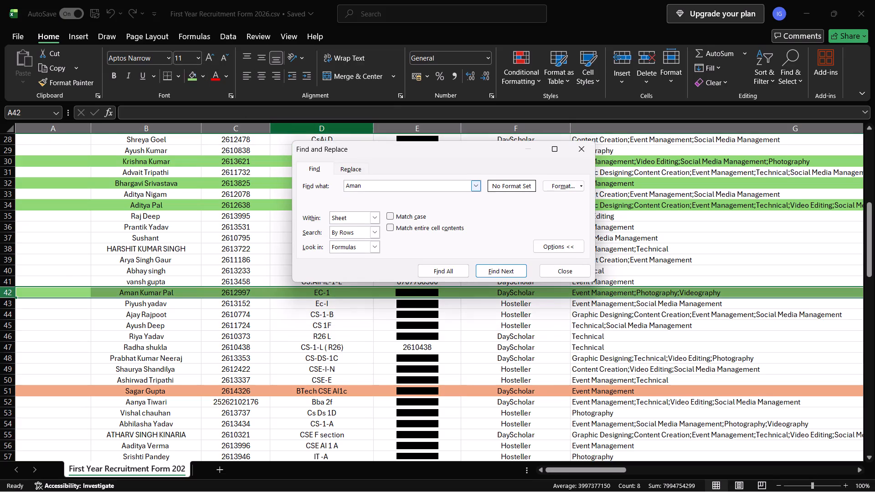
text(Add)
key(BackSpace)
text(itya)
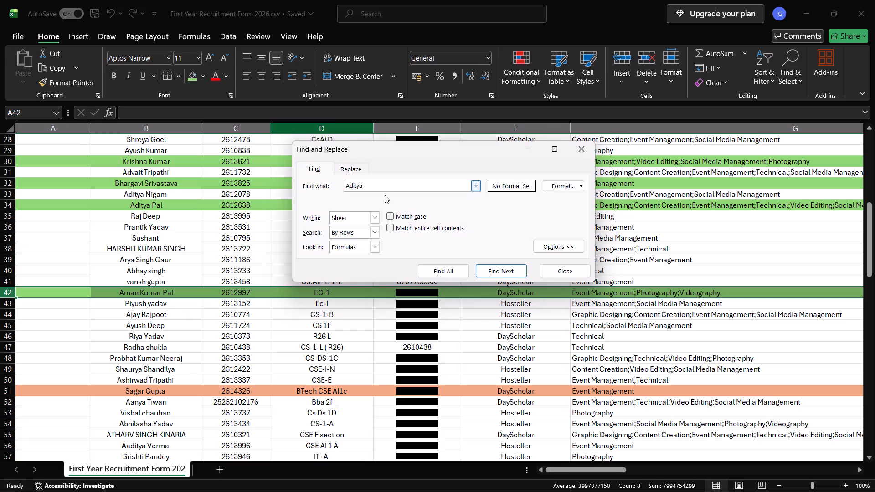
click(505, 274)
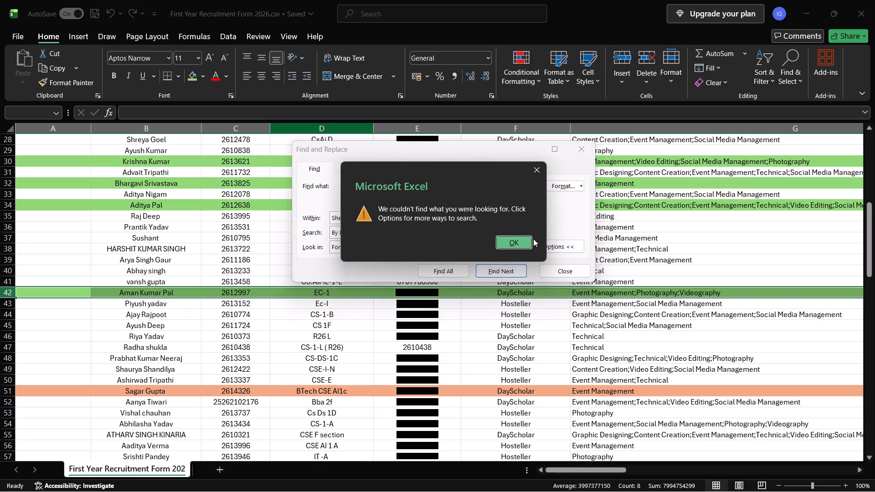
click(531, 239)
Replace the search term with "Rupesh", search for that applicant and close the search.
triple_click(392, 184)
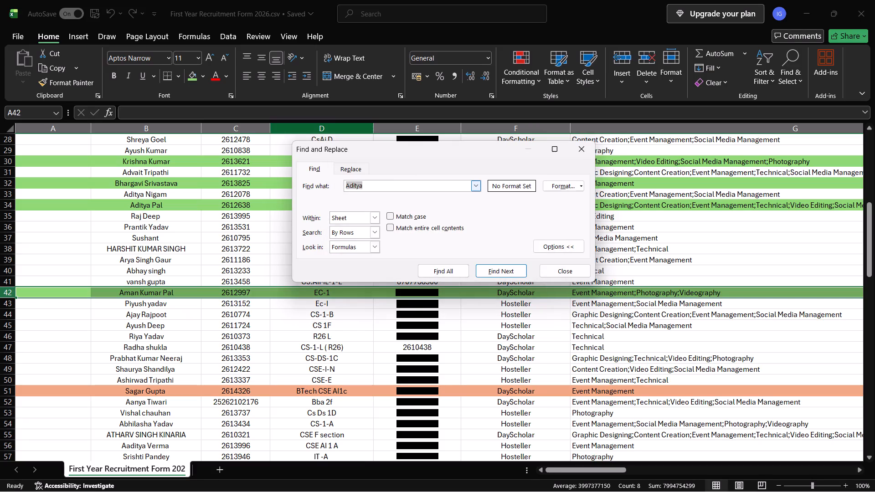
double_click(392, 184)
key(BackSpace)
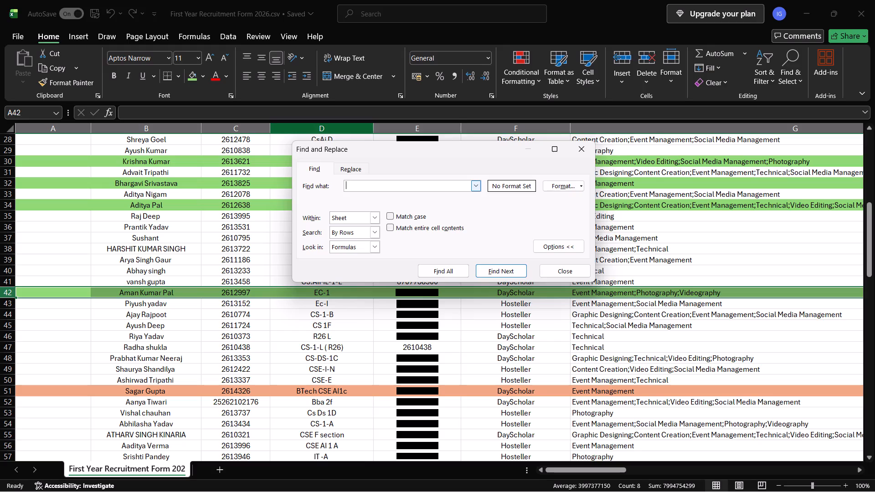
scroll(336, 291, down, 1)
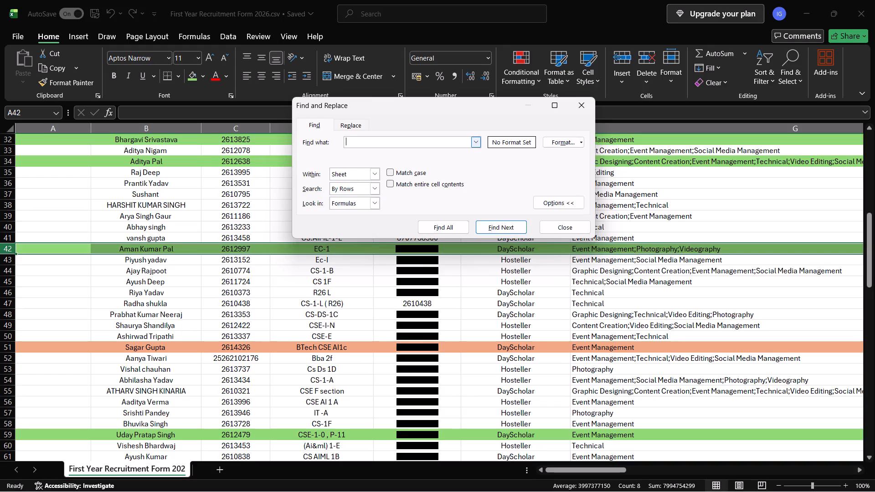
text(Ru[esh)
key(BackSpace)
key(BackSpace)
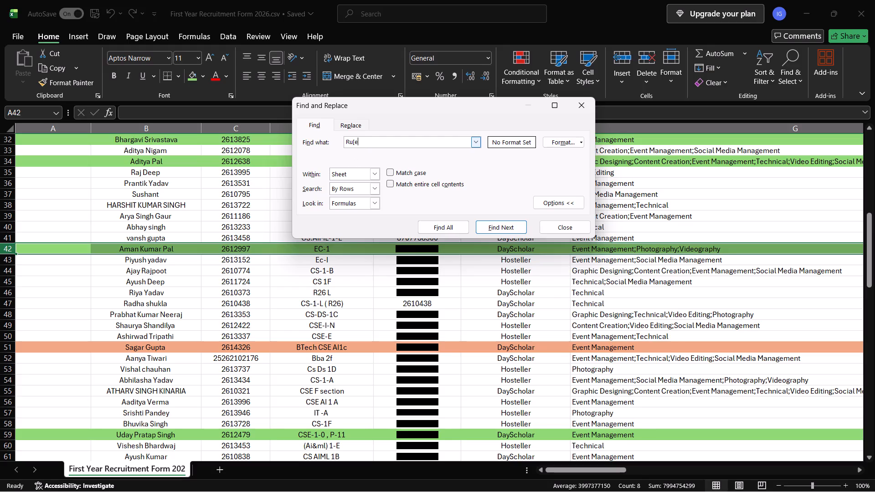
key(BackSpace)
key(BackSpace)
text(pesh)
click(510, 227)
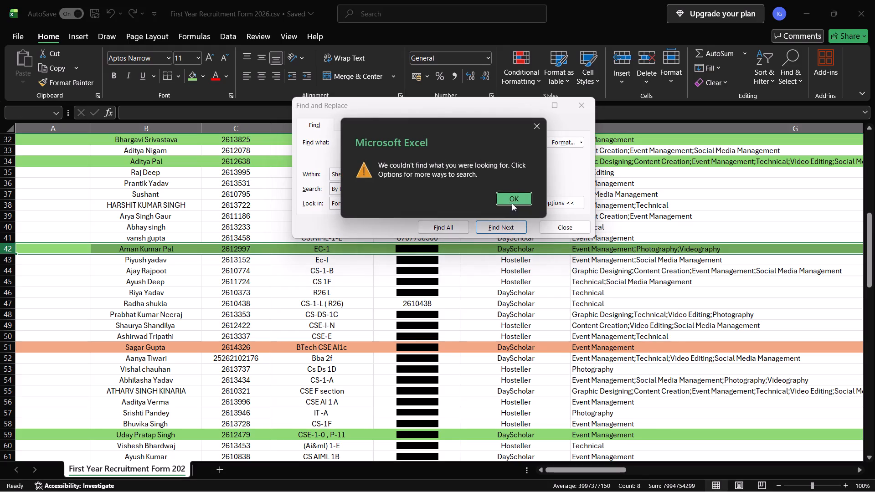
click(511, 203)
click(558, 228)
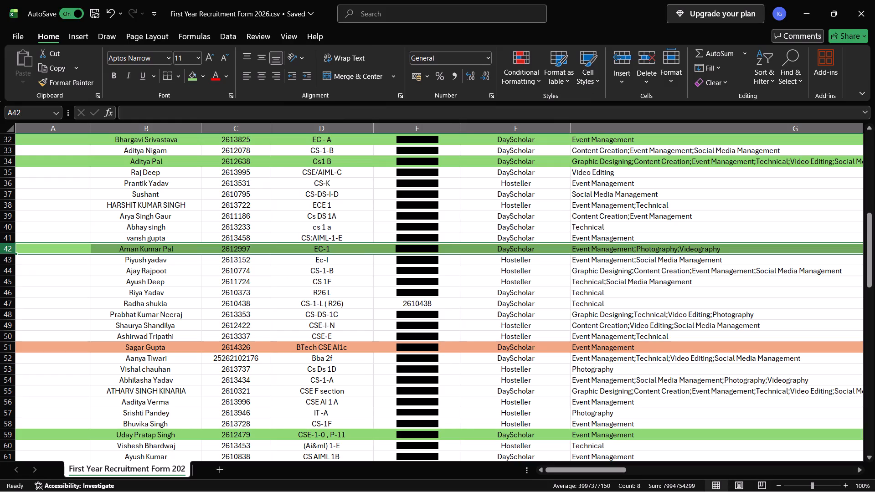
Search the sheet for the applicant Krishna by full name.
key(ctrl+f)
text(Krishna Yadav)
click(489, 241)
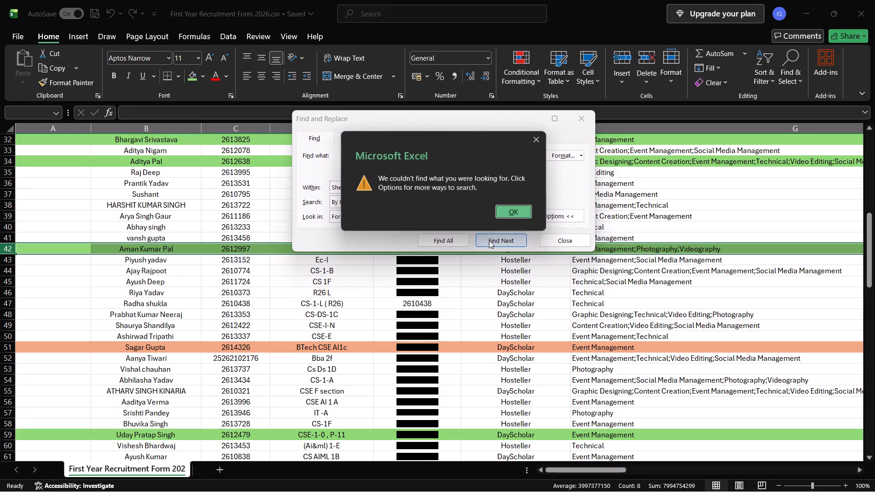
click(517, 215)
Shorten the search term to the first name "Krishna", search the sheet again and close the search.
double_click(391, 151)
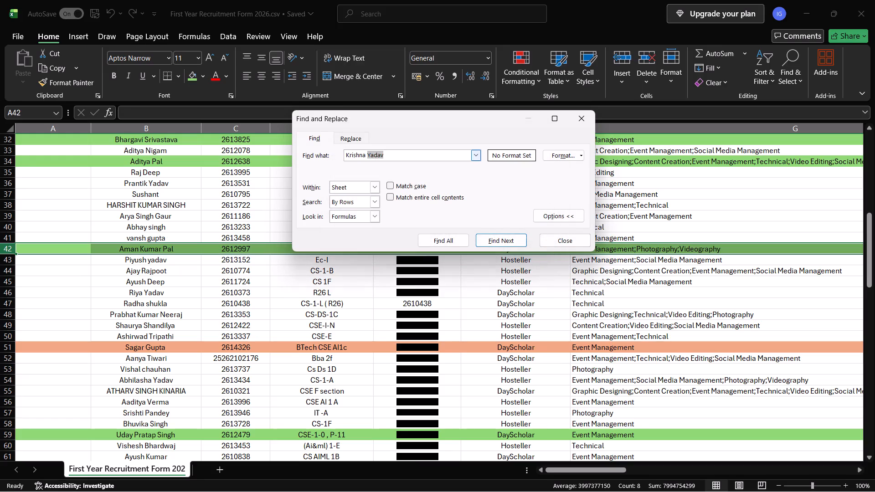
key(BackSpace)
key(BackSpace)
click(504, 242)
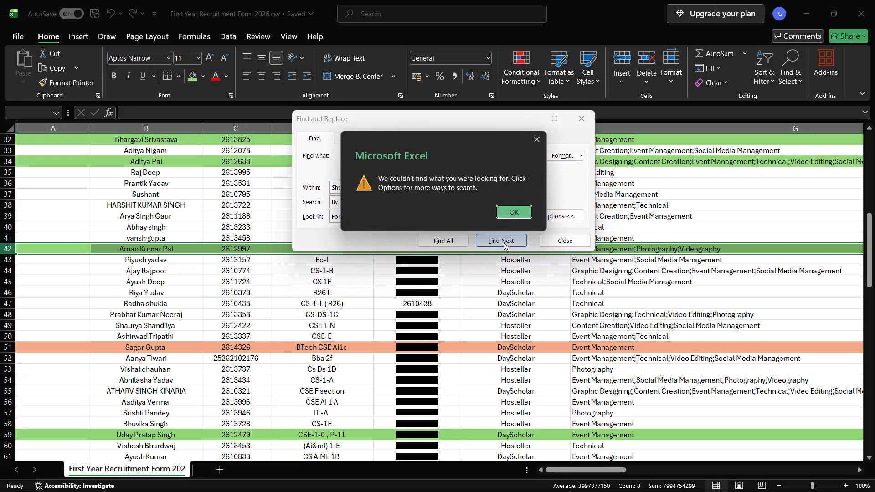
click(521, 217)
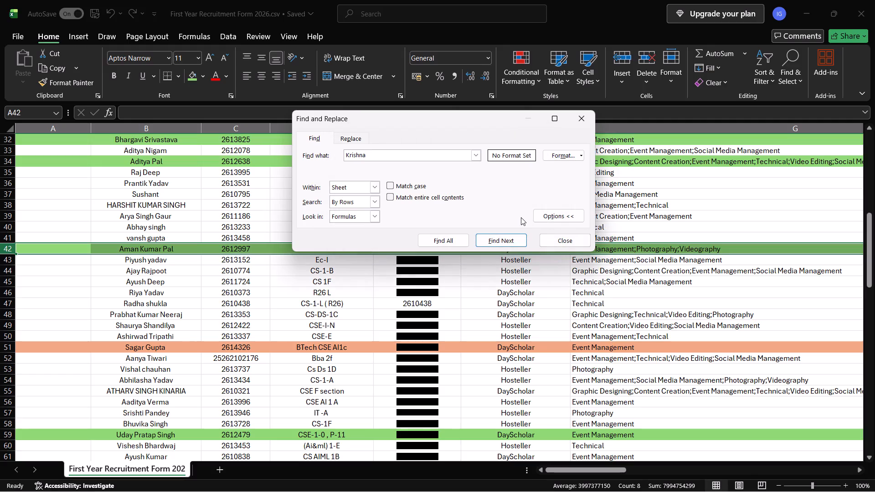
click(554, 237)
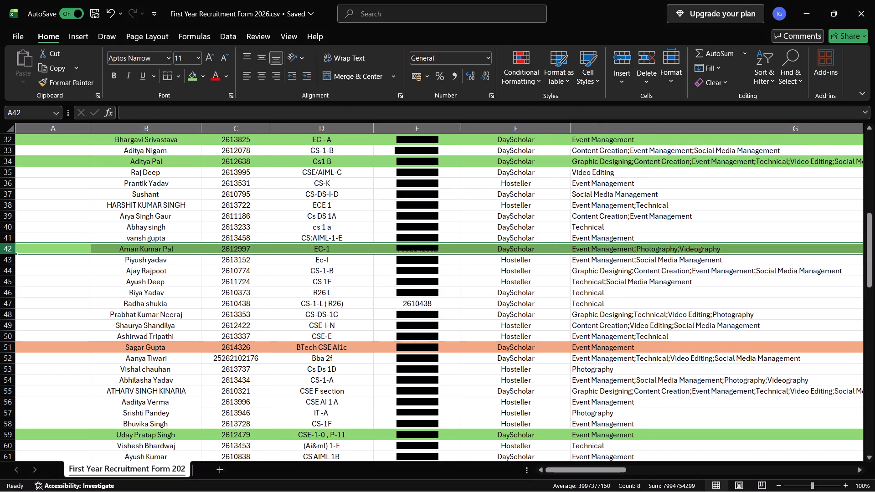
Look through the main applicant list from the header row down to row 108, checking names and highlighted rows.
scroll(227, 271, up, 2)
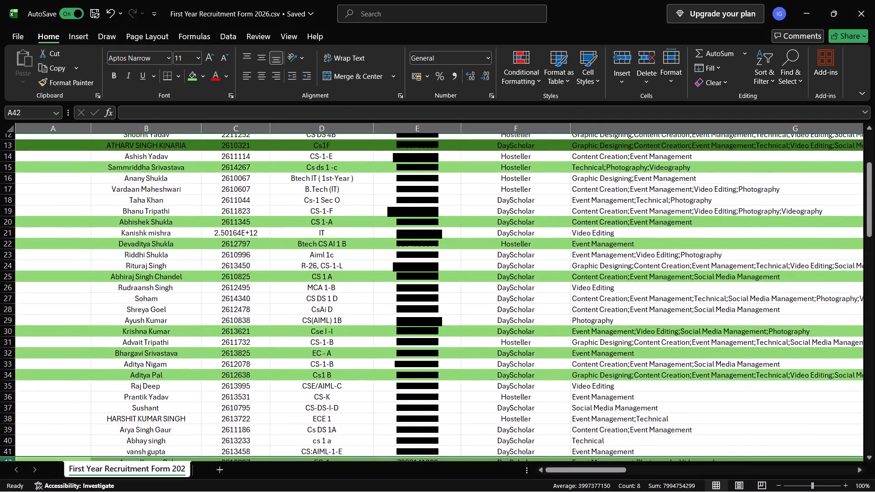
scroll(227, 271, up, 1)
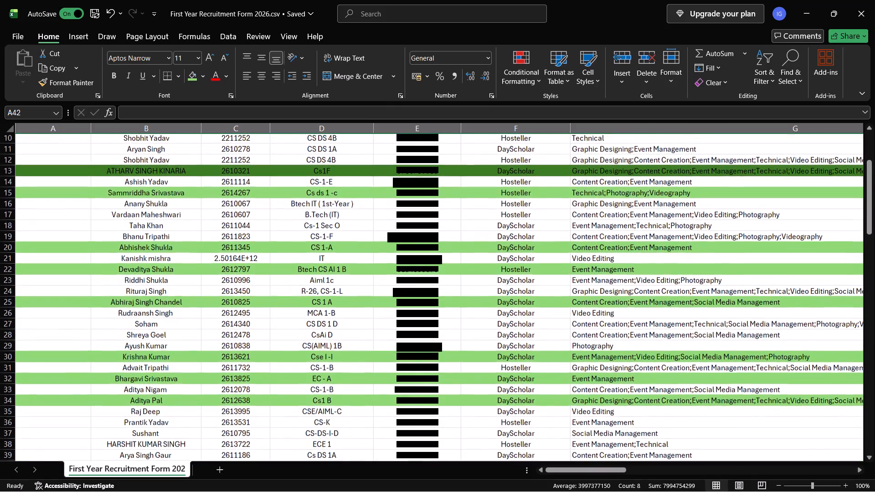
scroll(227, 271, up, 2)
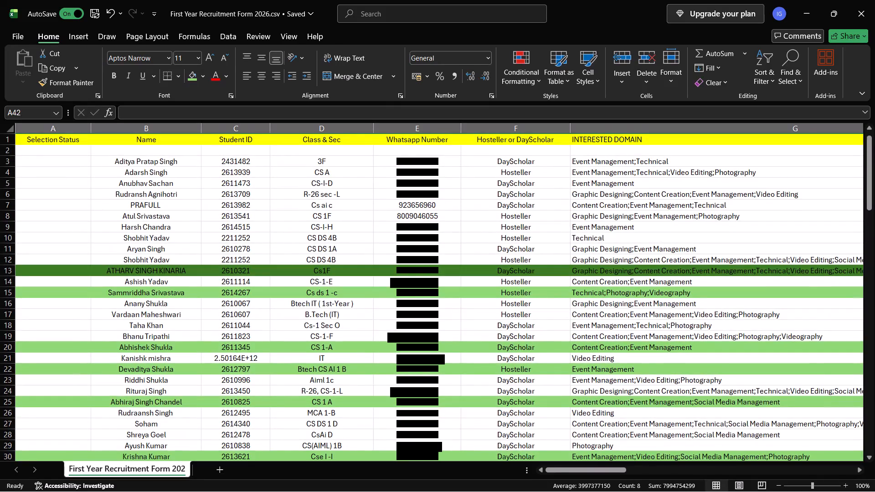
scroll(192, 300, down, 1)
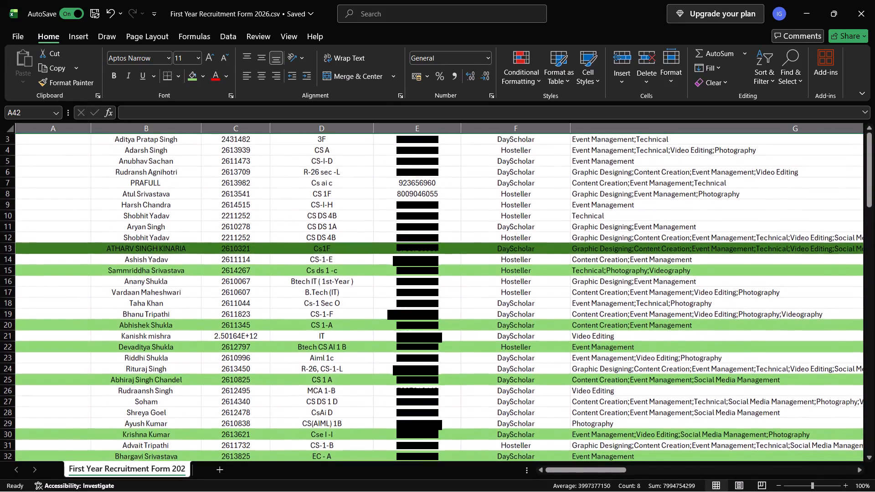
scroll(192, 300, down, 3)
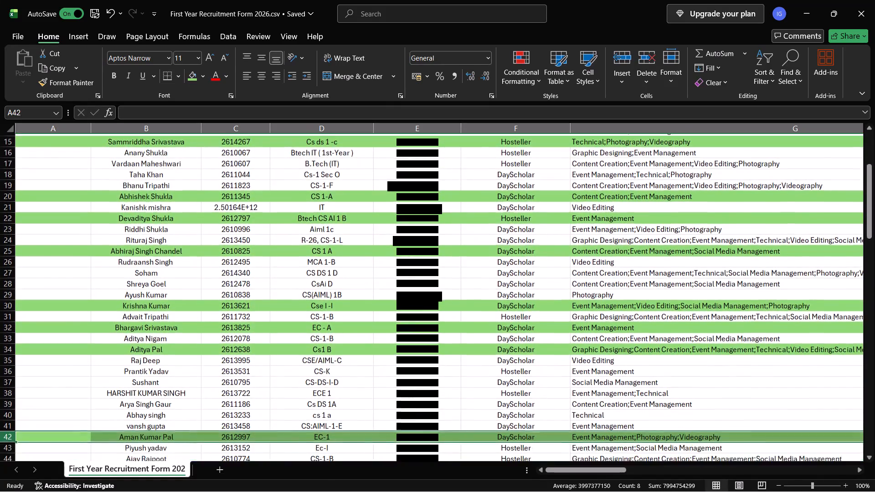
scroll(192, 300, down, 4)
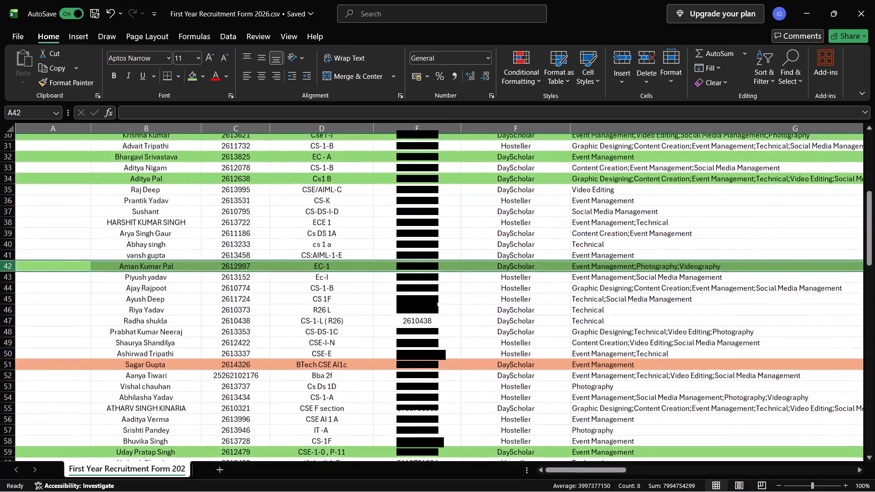
scroll(192, 300, down, 2)
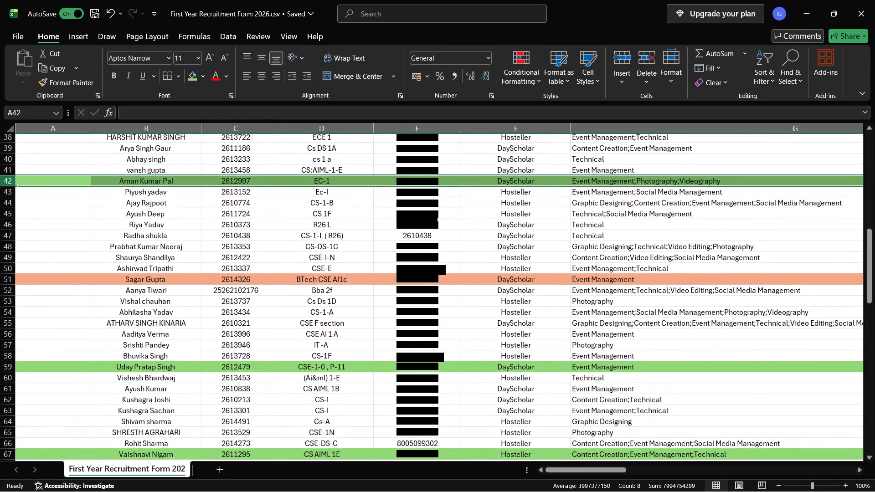
scroll(192, 300, down, 4)
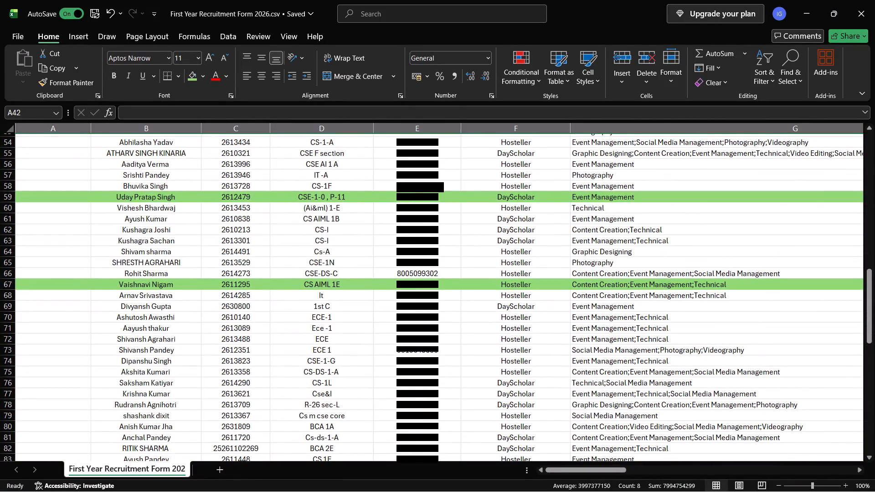
click(159, 395)
click(166, 312)
scroll(166, 312, down, 1)
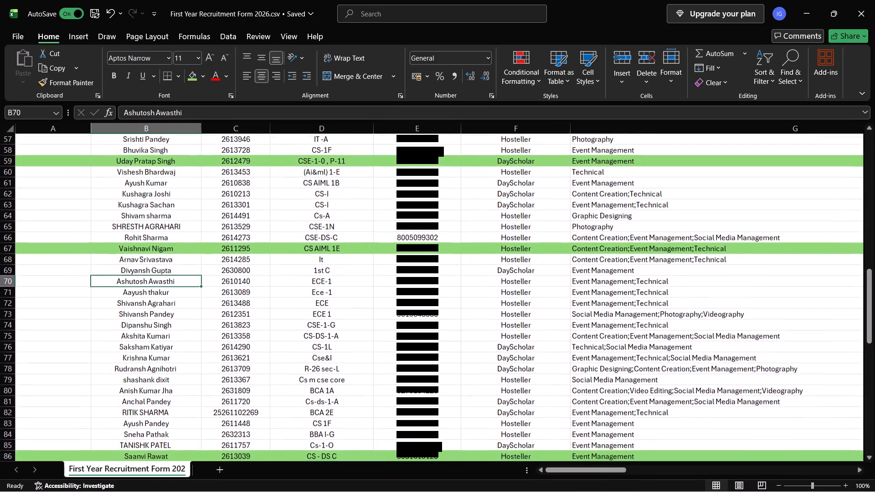
scroll(166, 312, down, 2)
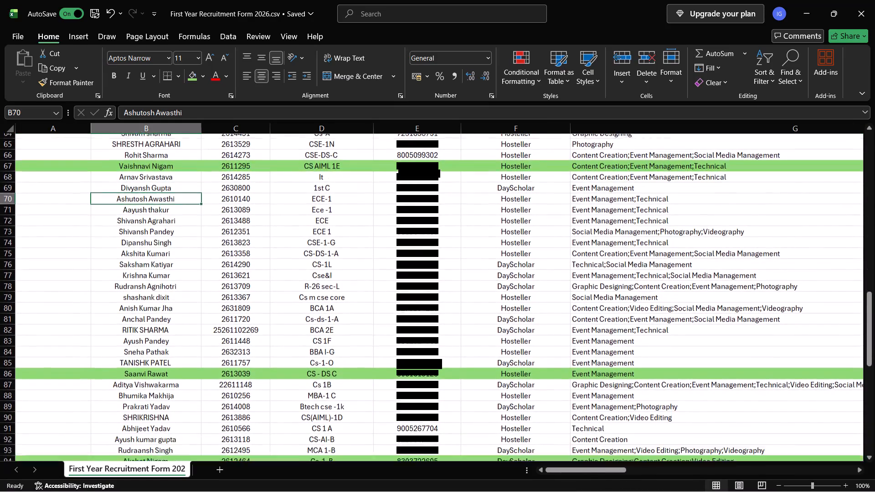
scroll(166, 312, down, 1)
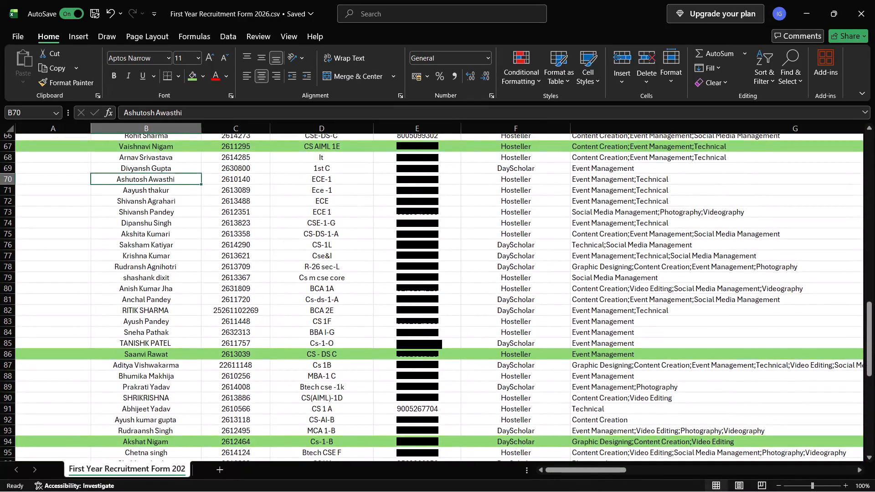
scroll(166, 312, down, 1)
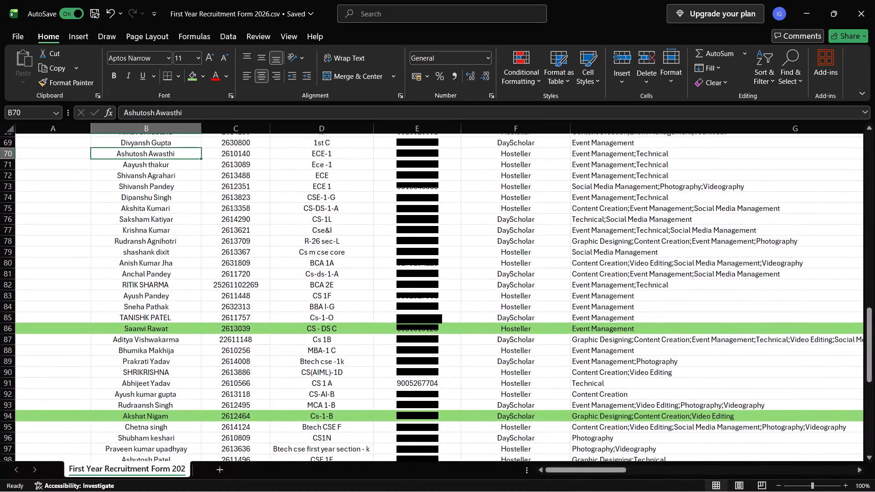
scroll(166, 312, down, 1)
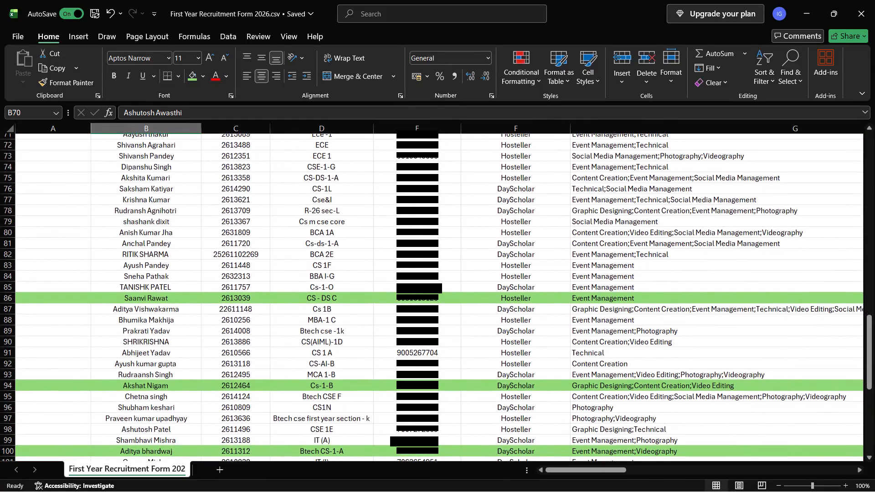
scroll(166, 312, down, 1)
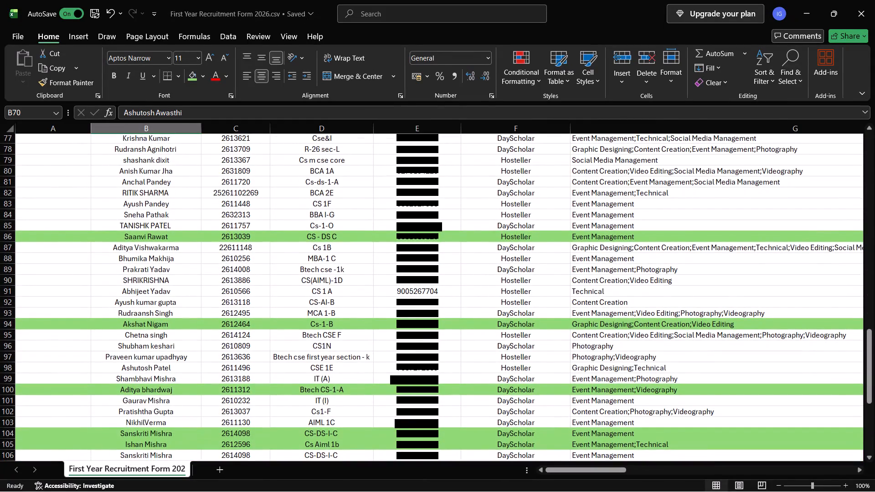
scroll(166, 312, down, 1)
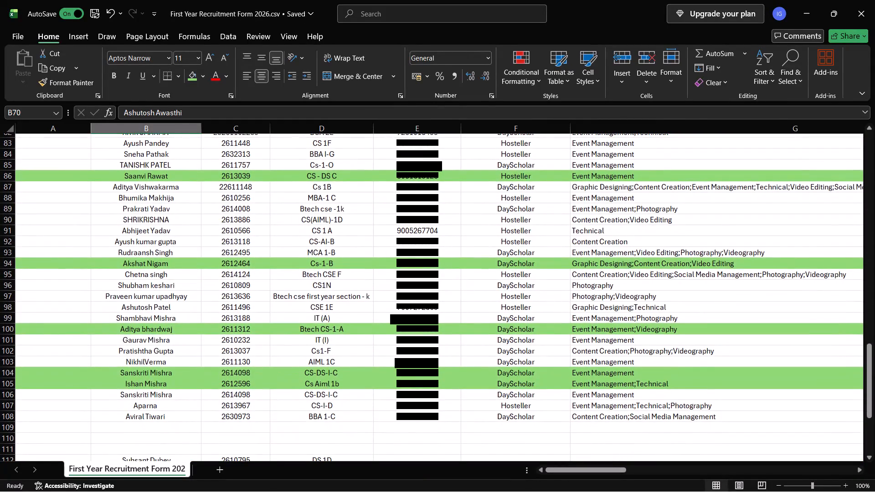
Review the names of the added applicants in rows 112 to 124 below the main list.
scroll(166, 312, down, 1)
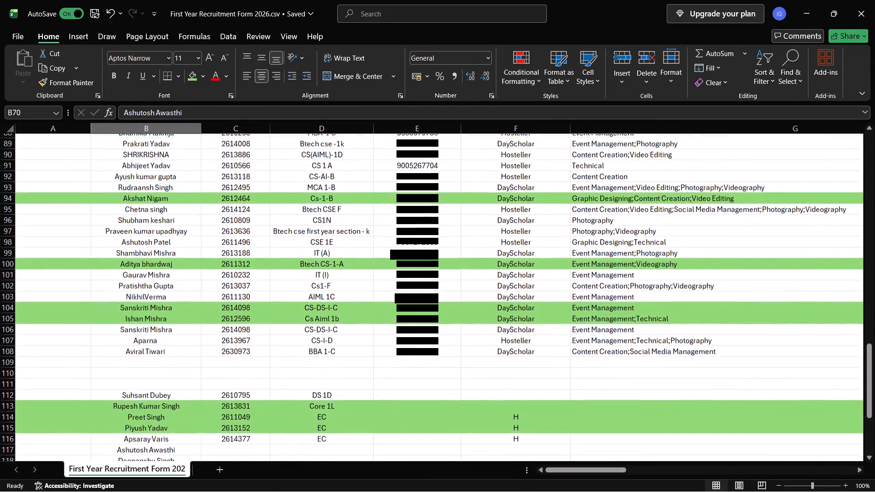
scroll(166, 312, down, 3)
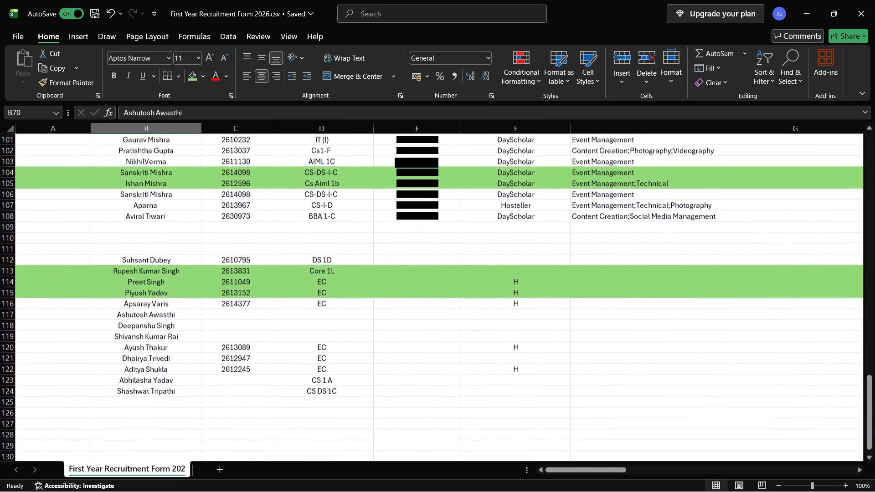
scroll(166, 312, down, 1)
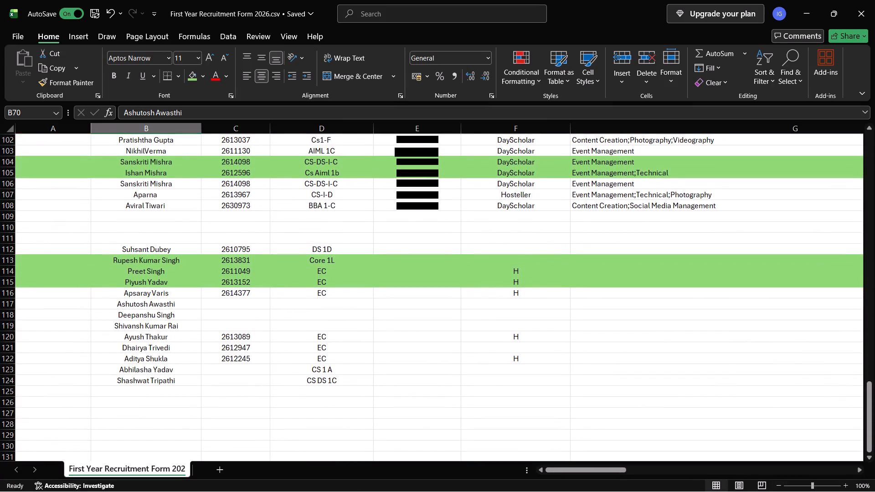
click(182, 253)
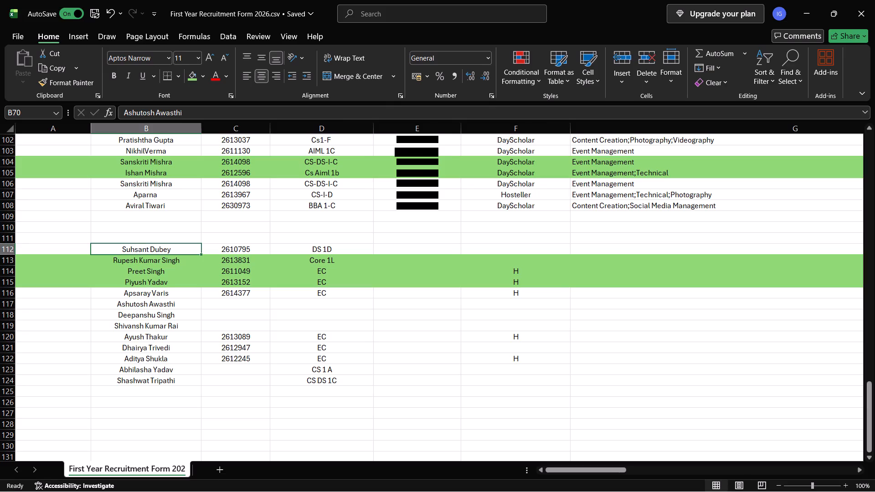
click(169, 326)
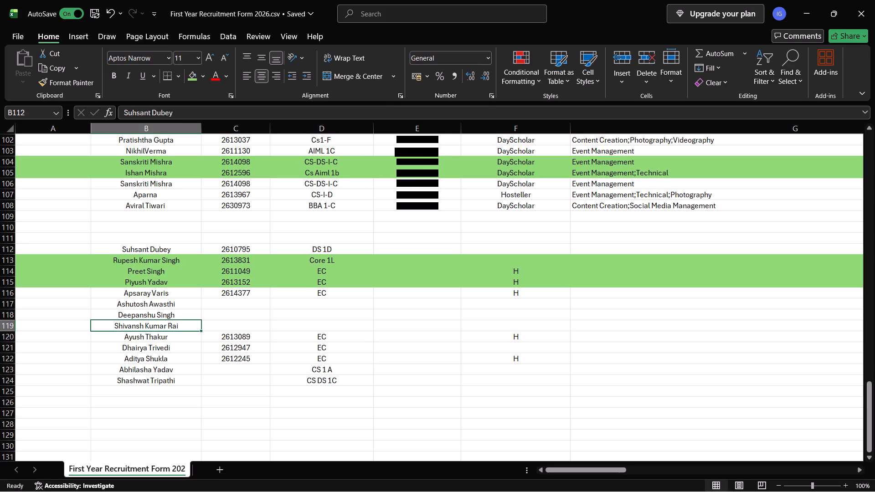
click(167, 355)
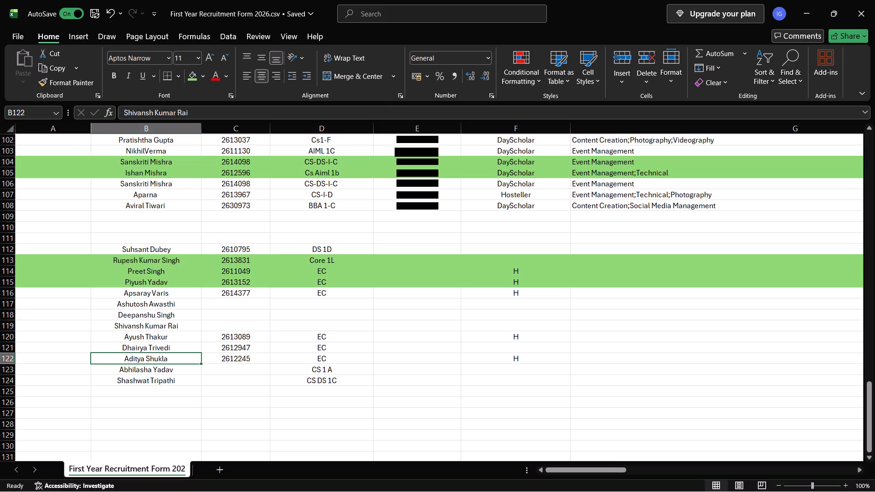
Search the sheet for "uzair" and close the search.
key(ctrl+f)
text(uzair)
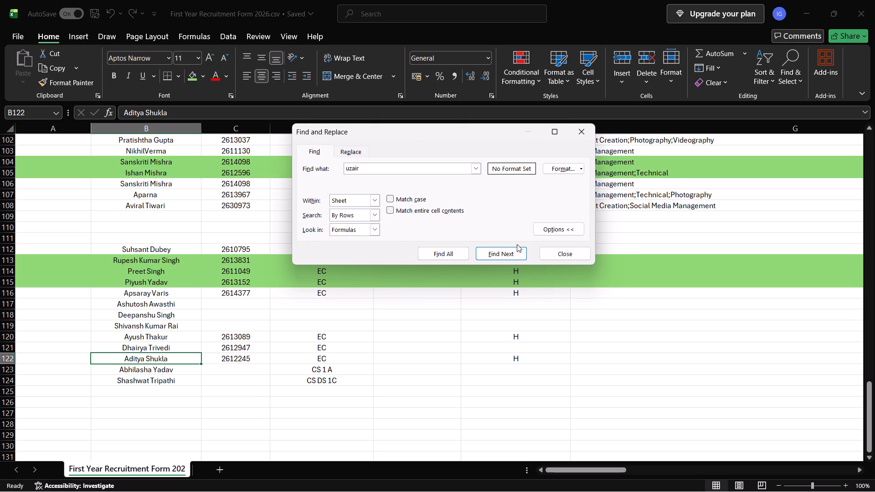
click(508, 251)
click(511, 225)
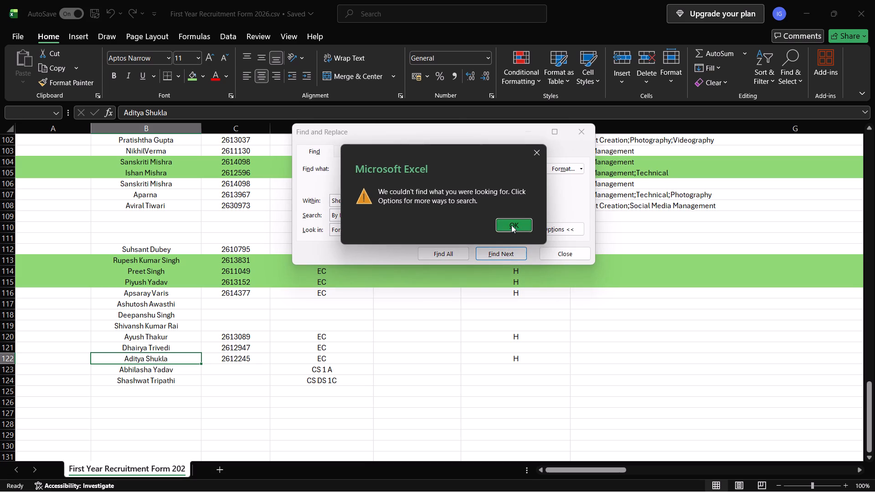
click(559, 256)
Look back up through the main applicant list toward its first rows, checking the names and highlighted rows.
scroll(436, 226, up, 2)
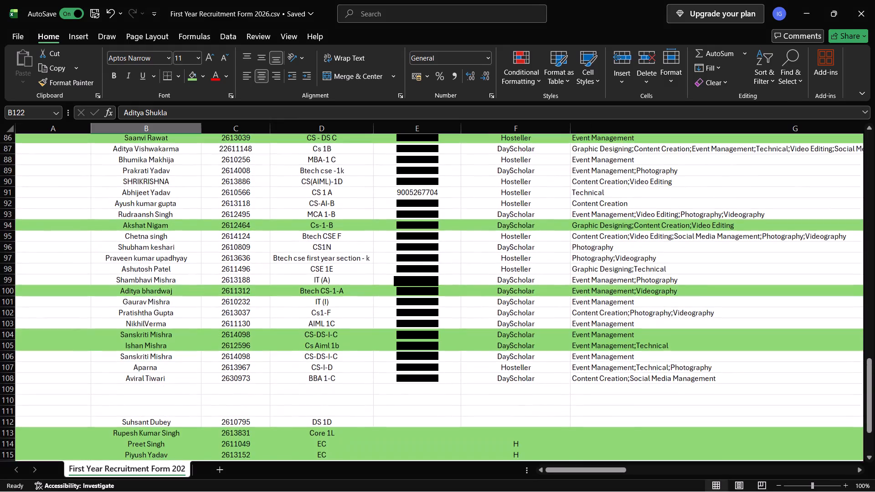
scroll(436, 226, up, 2)
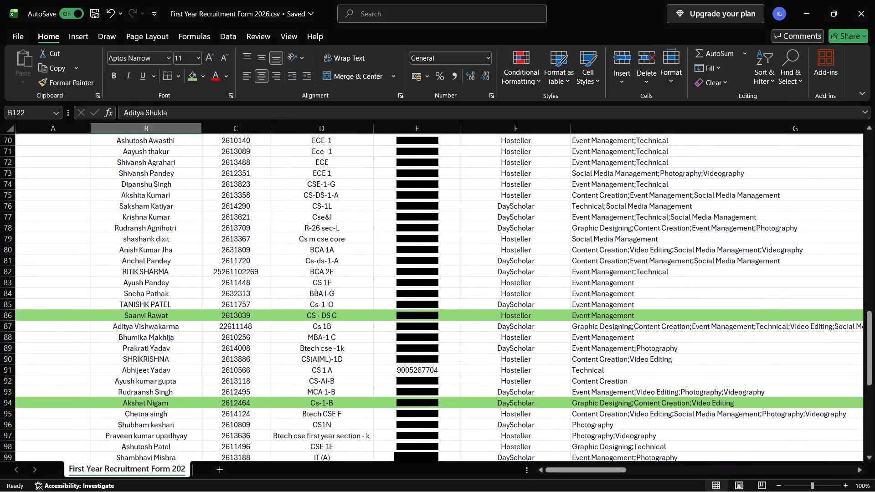
click(118, 313)
scroll(118, 313, up, 1)
click(118, 313)
click(141, 270)
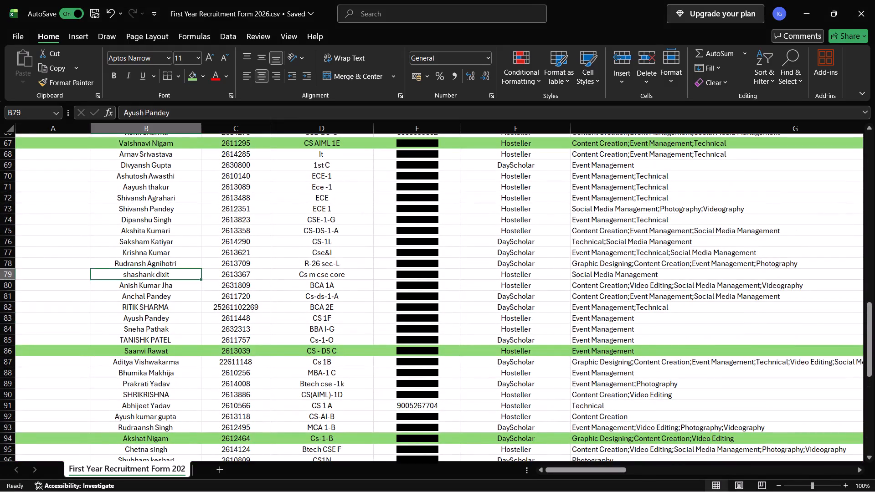
scroll(141, 270, up, 1)
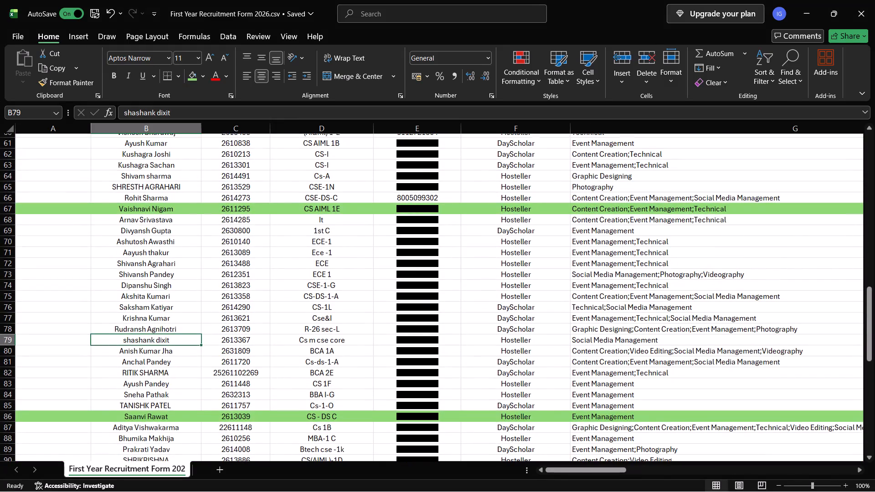
scroll(176, 257, up, 4)
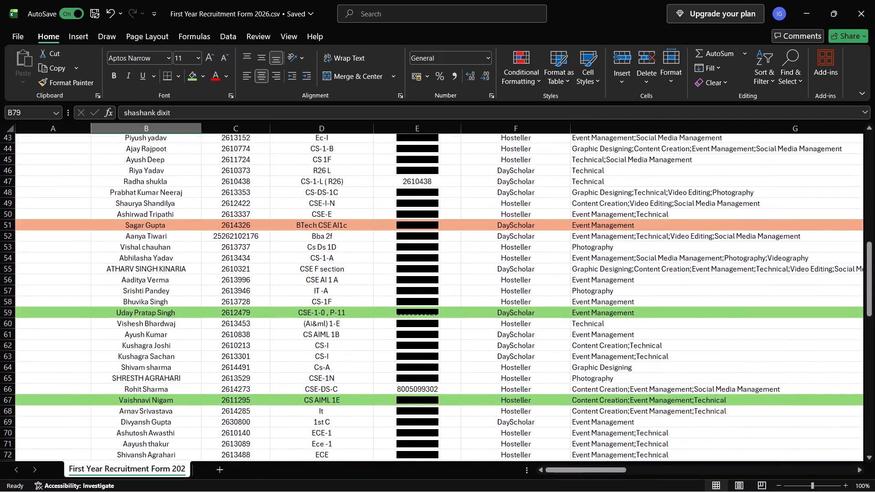
scroll(176, 257, up, 5)
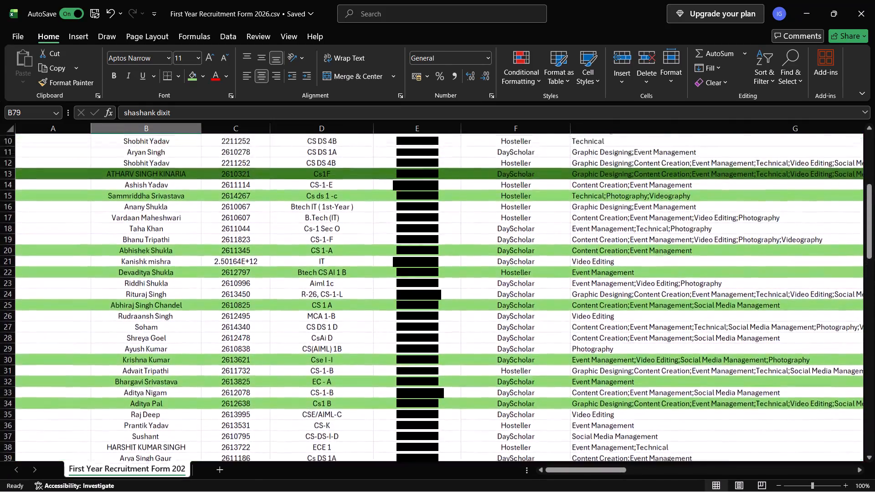
Look down through the main applicant list to the added applicants in rows 112 to 124, checking names and highlighted rows.
scroll(176, 257, up, 2)
scroll(176, 257, down, 2)
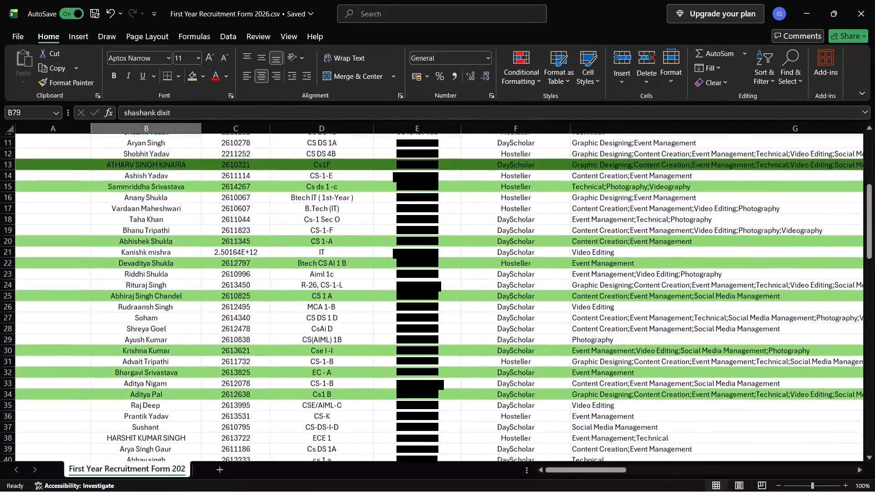
scroll(176, 257, down, 4)
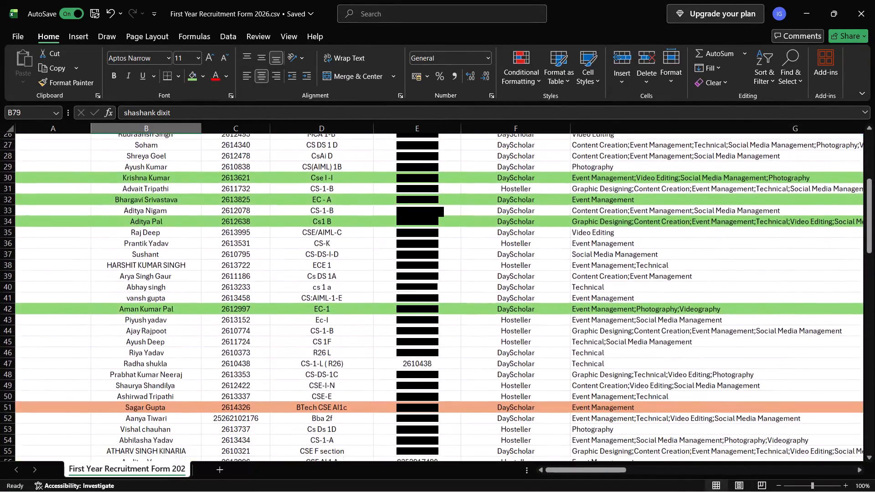
scroll(176, 257, down, 6)
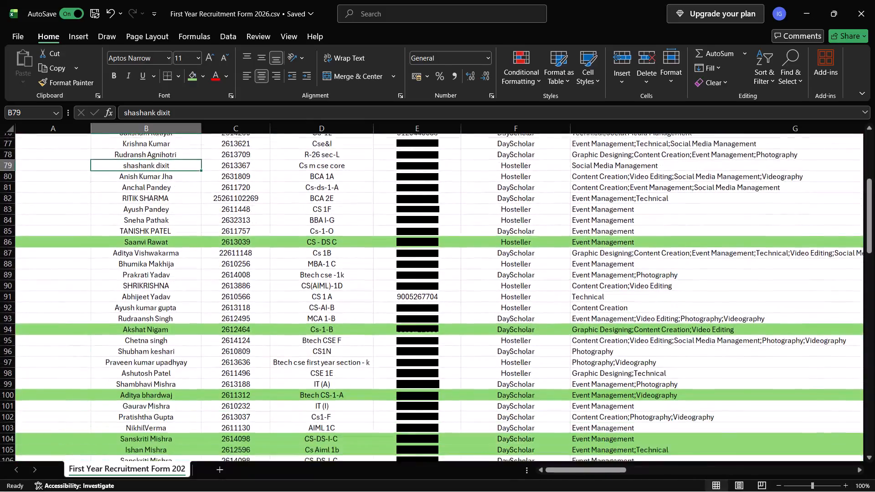
scroll(176, 257, down, 1)
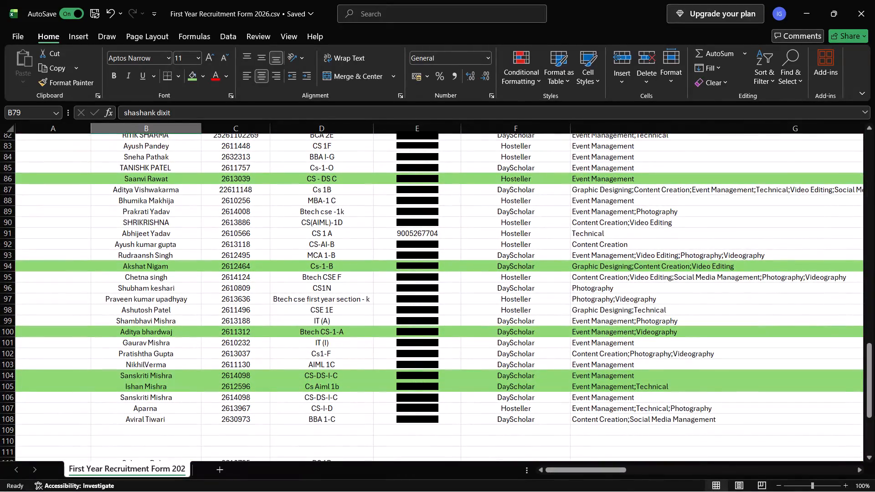
scroll(173, 347, down, 4)
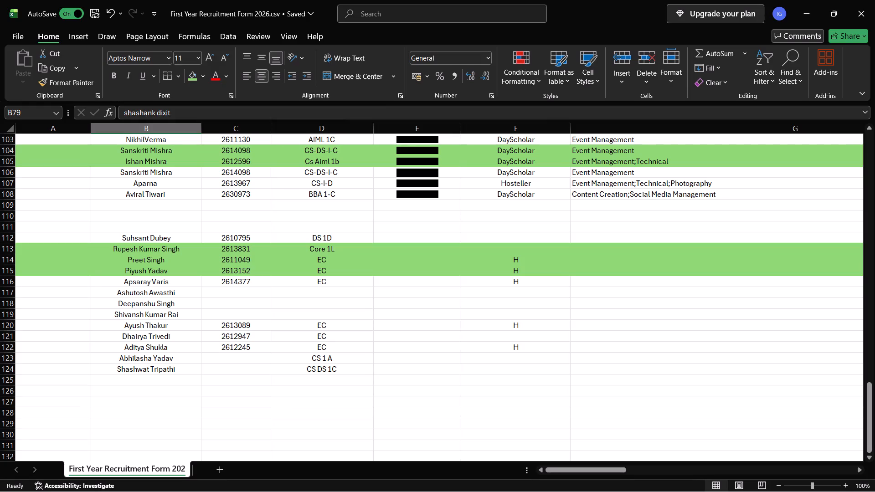
Recheck the names and highlighted rows in the lower half of the main applicant list, selecting the name in row 84.
scroll(155, 351, up, 1)
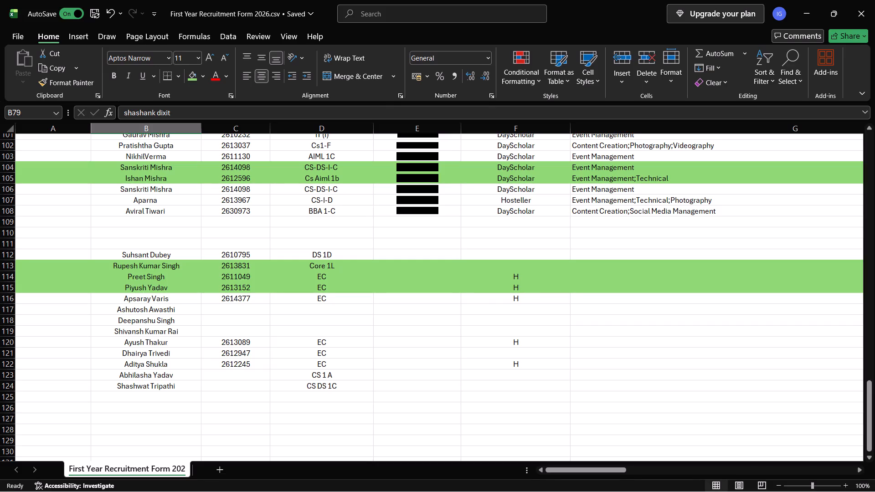
scroll(153, 388, up, 1)
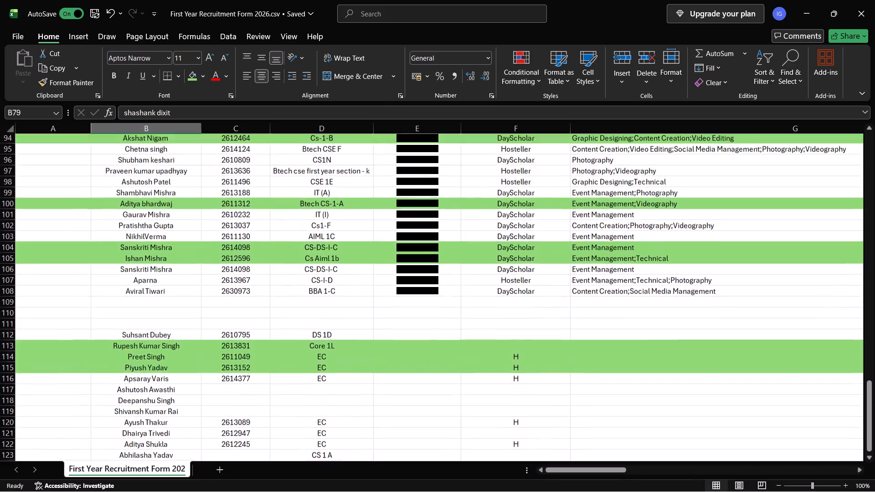
scroll(153, 388, up, 5)
scroll(153, 388, down, 1)
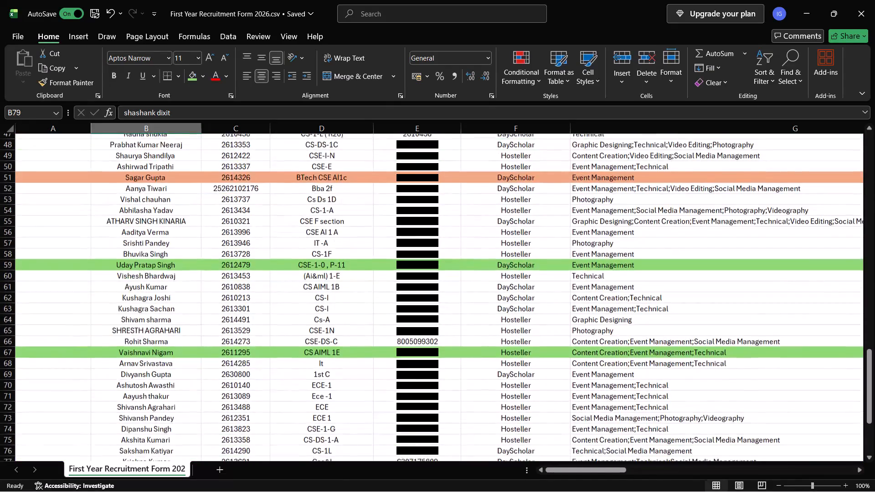
scroll(153, 388, down, 3)
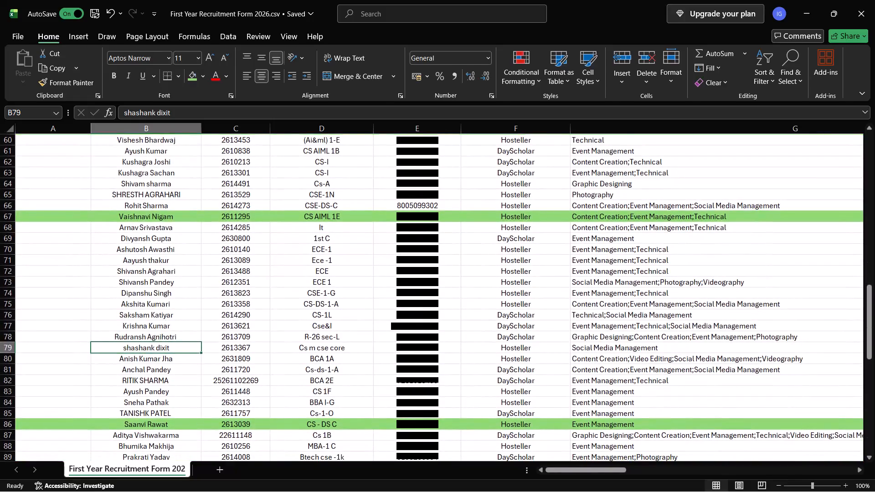
scroll(159, 378, down, 1)
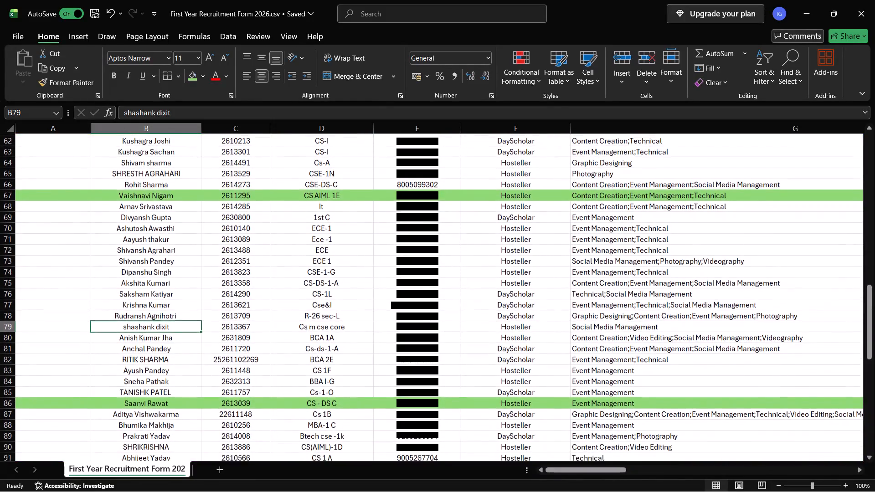
click(159, 378)
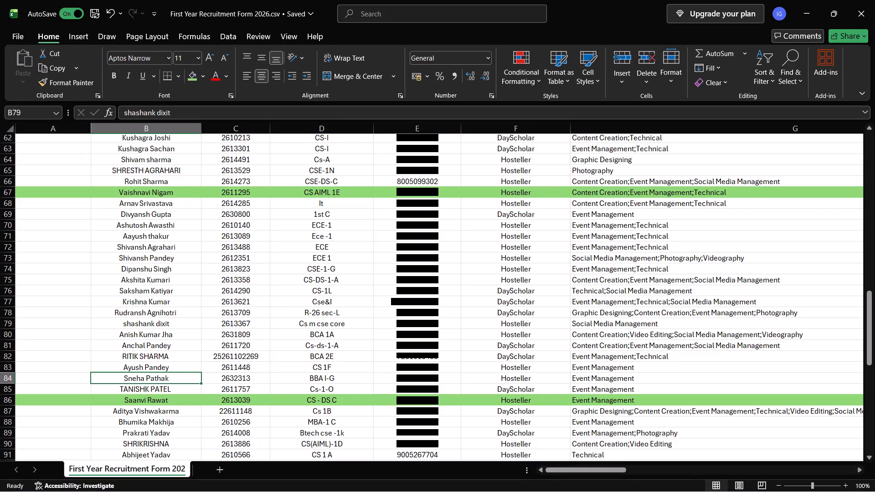
scroll(157, 388, down, 2)
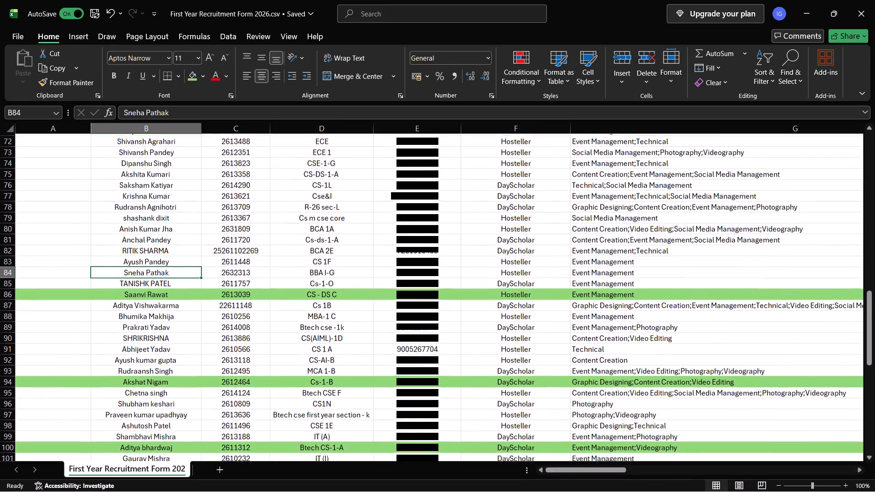
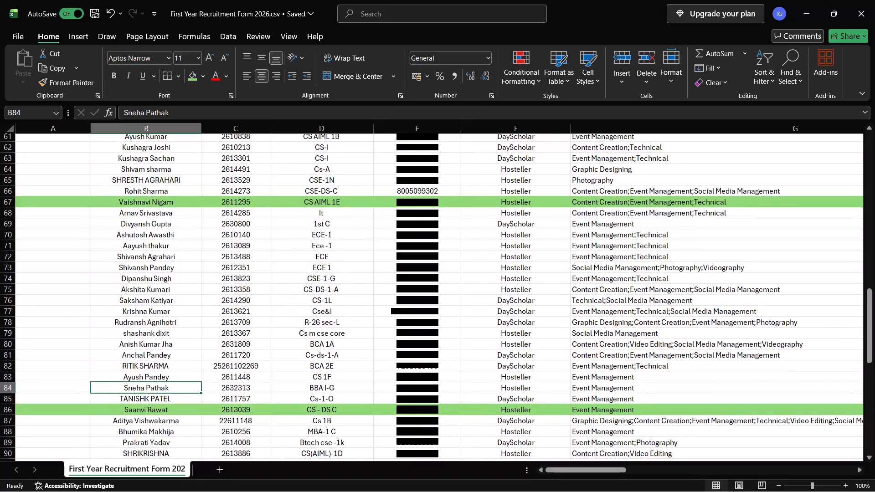
Look up through the main applicant list from row 91 to row 22, checking the names and highlighted rows.
scroll(157, 388, down, 1)
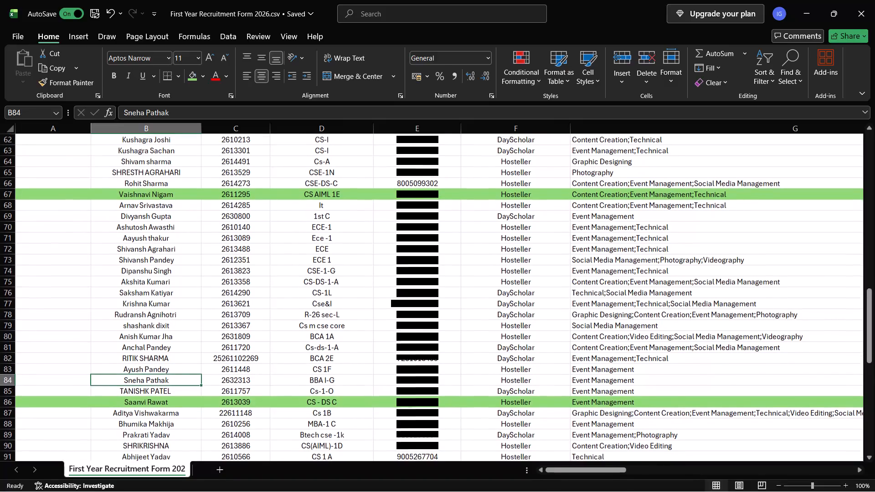
scroll(157, 388, down, 1)
click(162, 367)
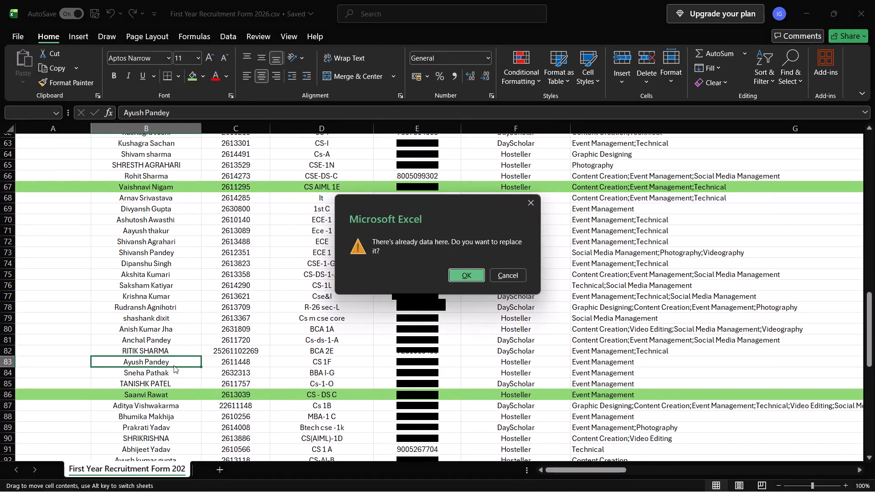
click(500, 277)
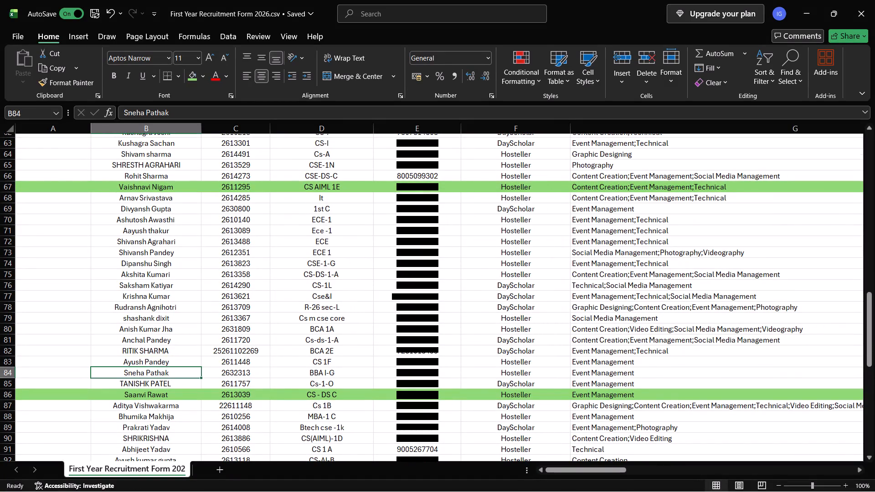
click(177, 352)
scroll(177, 352, up, 3)
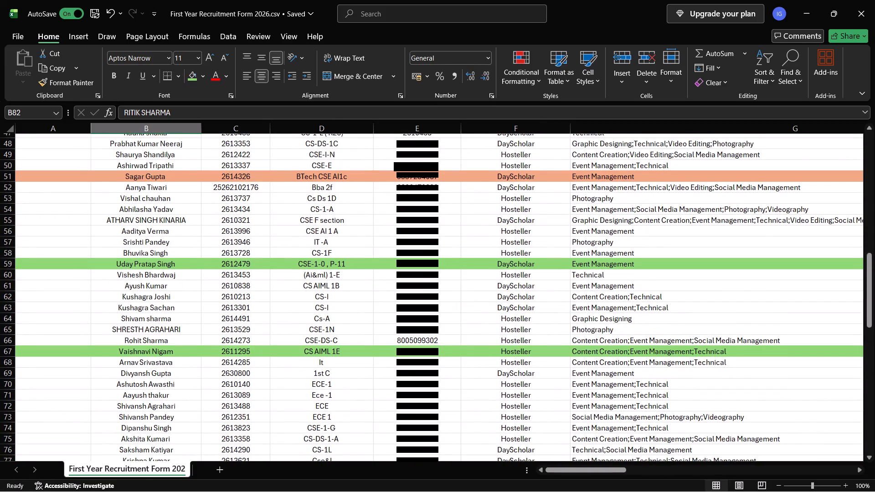
scroll(177, 352, up, 2)
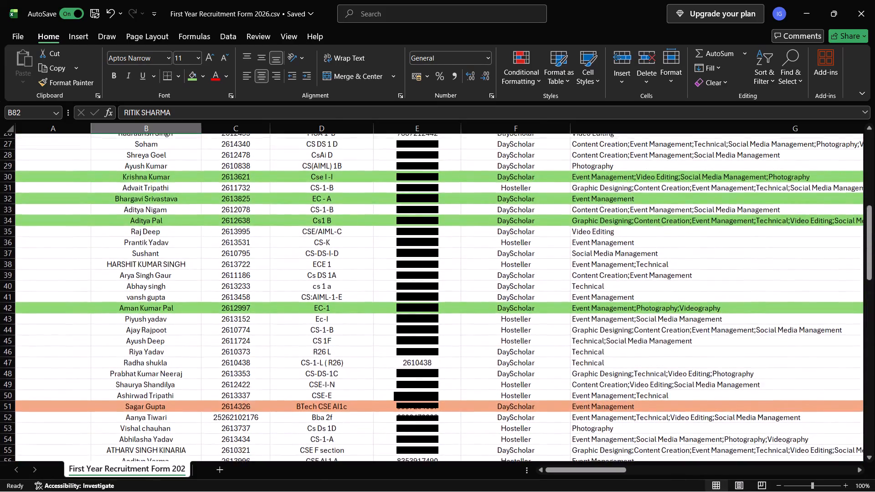
scroll(177, 352, up, 1)
Switch to Chrome, search Google for "goole forma" and open the recruitment form's Volunteer Recruitment response sheet.
click(565, 477)
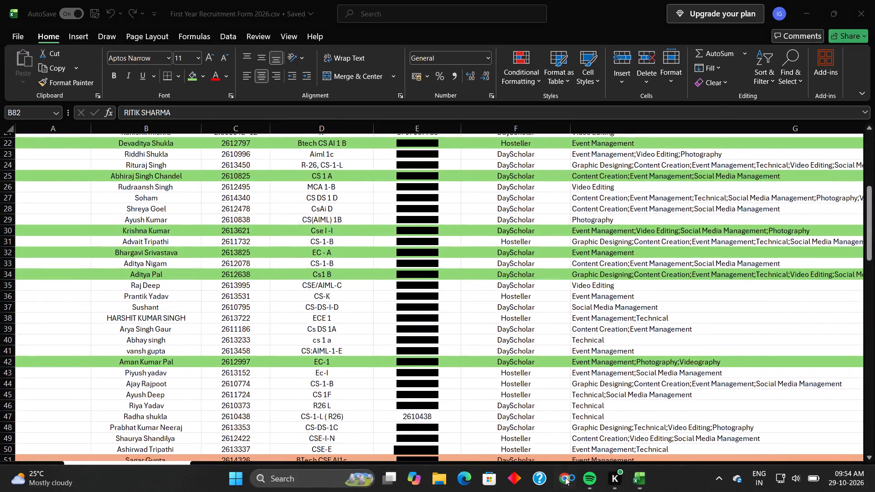
click(299, 217)
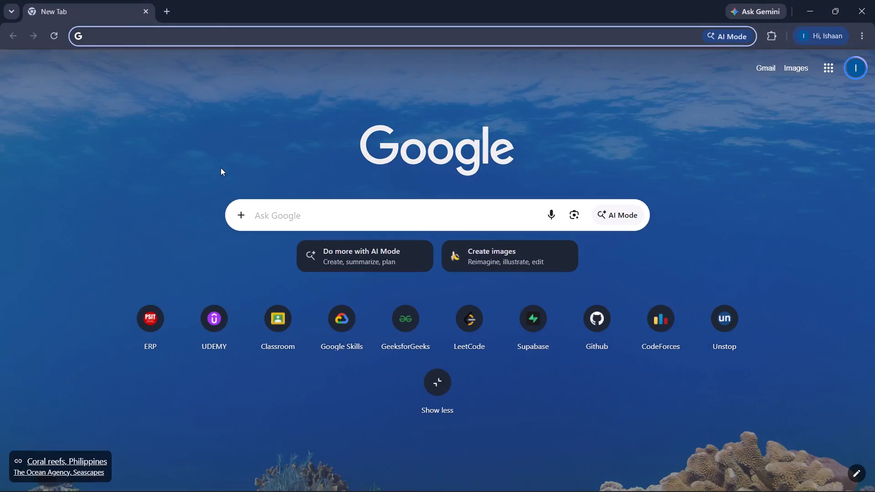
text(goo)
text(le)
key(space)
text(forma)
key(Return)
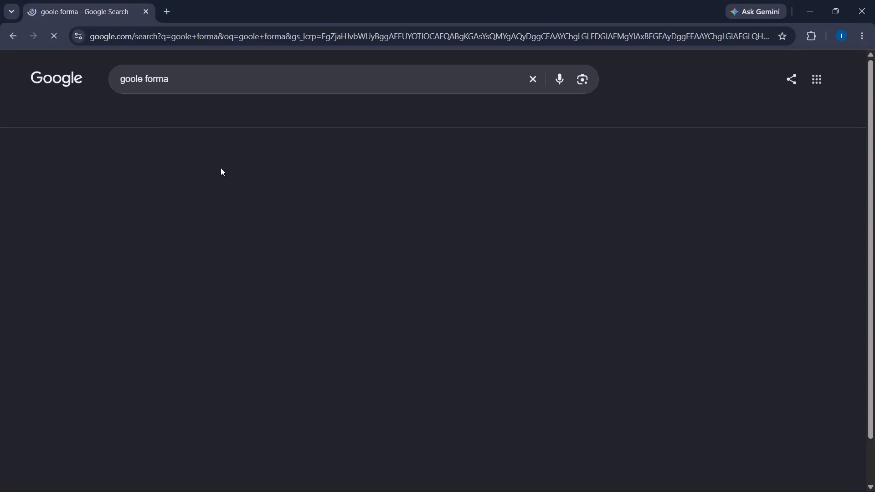
click(192, 212)
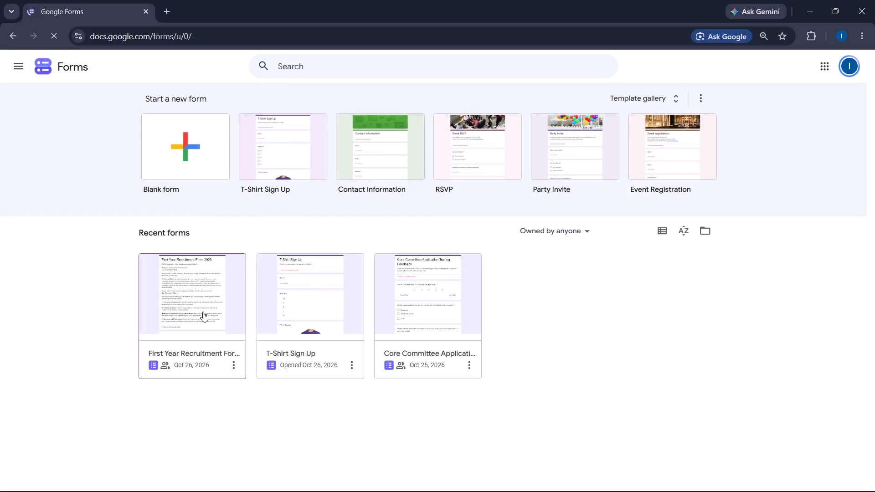
Open the First Year Recruitment Form 2026 and view its responses in the linked Volunteer Recruitment spreadsheet.
click(203, 312)
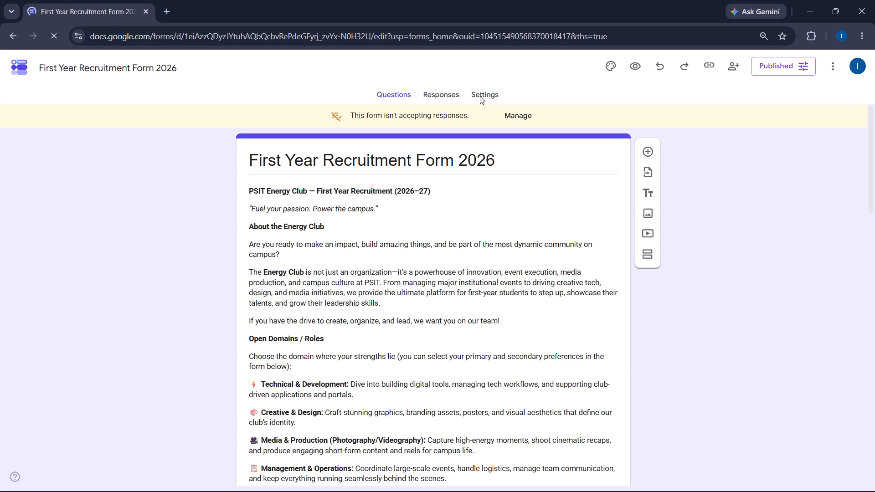
click(448, 93)
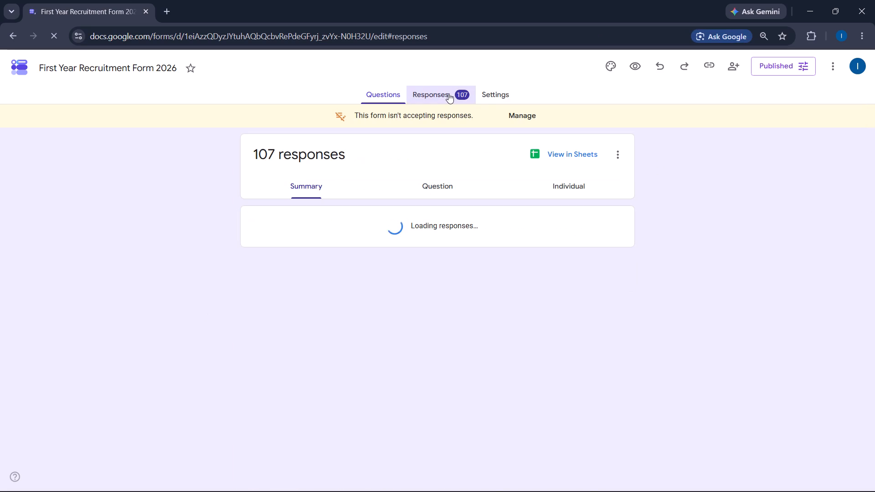
click(574, 150)
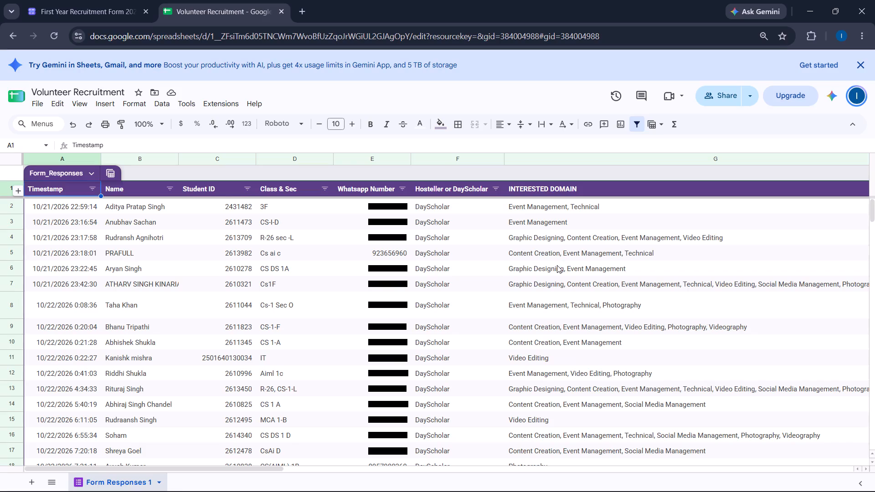
Start a text search within the Volunteer Recruitment response sheet.
key(ctrl+f)
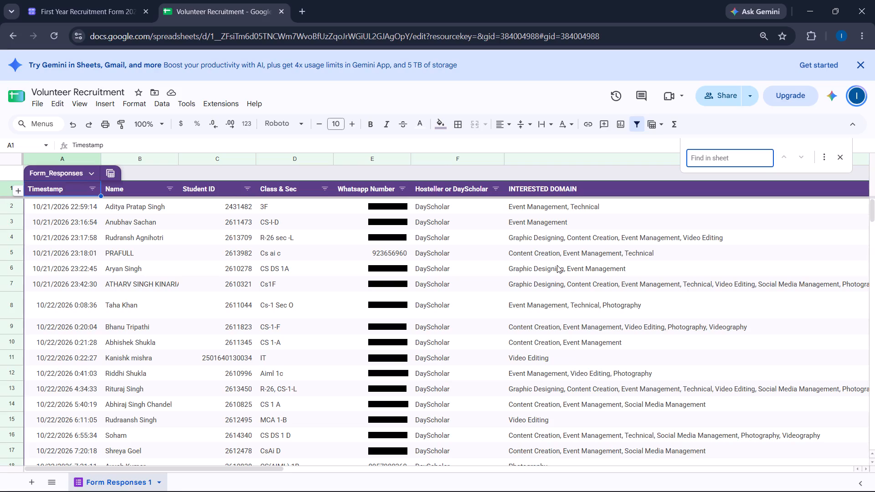
Search the Volunteer Recruitment sheet for "samm", then refine the search to "samriddhi".
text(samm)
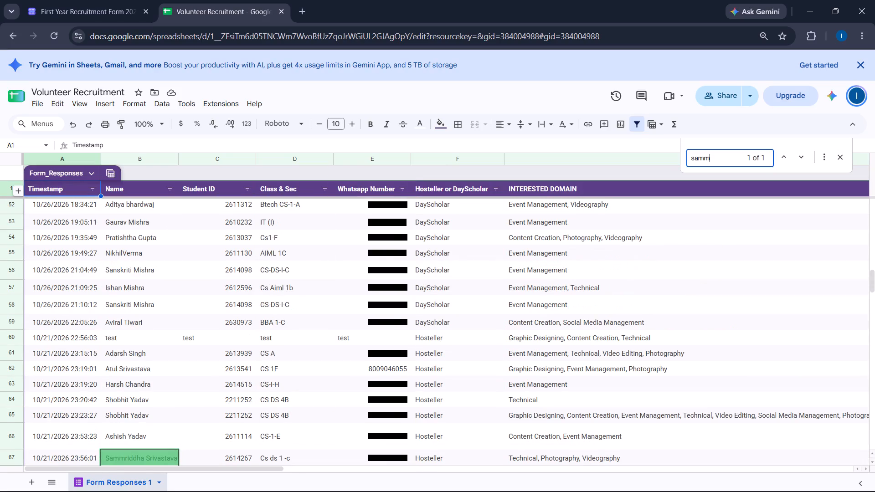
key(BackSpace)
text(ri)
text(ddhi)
Replace the search text with the full name of the applicant in row 34 of the Excel list.
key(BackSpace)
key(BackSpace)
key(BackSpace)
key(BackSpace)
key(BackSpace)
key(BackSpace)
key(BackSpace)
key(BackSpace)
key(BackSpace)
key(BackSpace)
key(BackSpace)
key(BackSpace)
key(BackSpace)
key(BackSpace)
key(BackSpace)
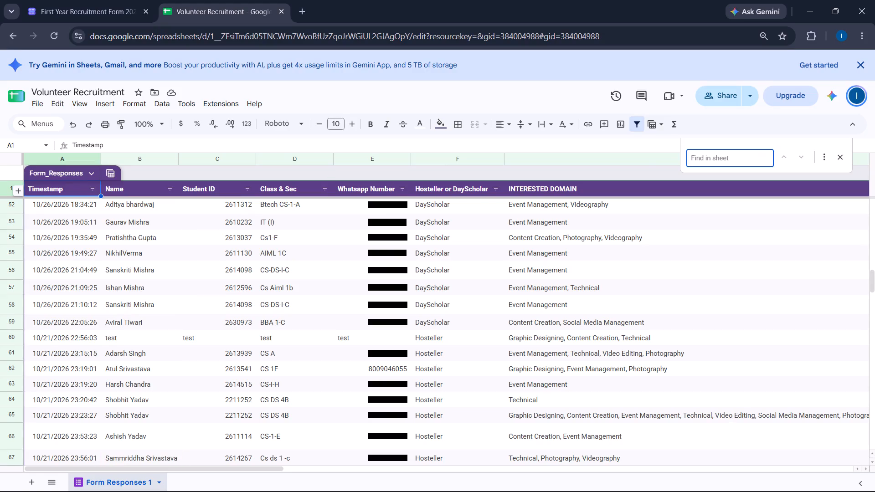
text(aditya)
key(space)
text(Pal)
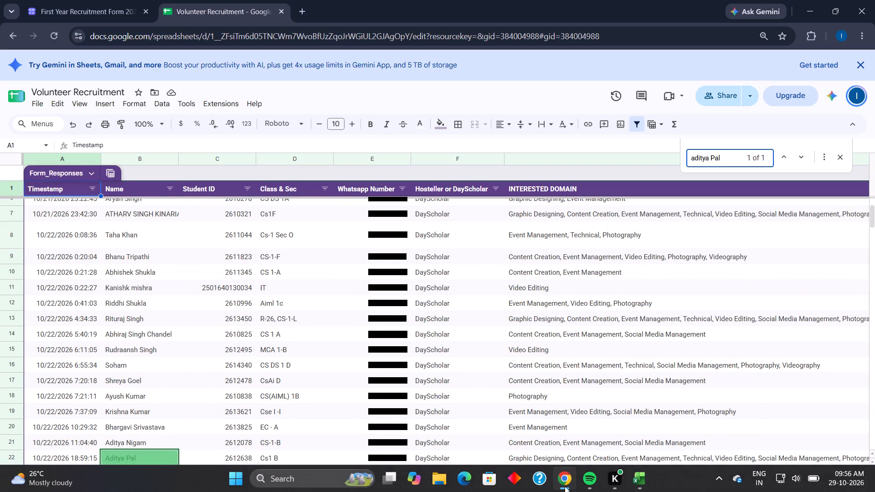
Switch to Excel and look through the first 41 rows of the applicant list, checking names and highlighted rows.
click(633, 484)
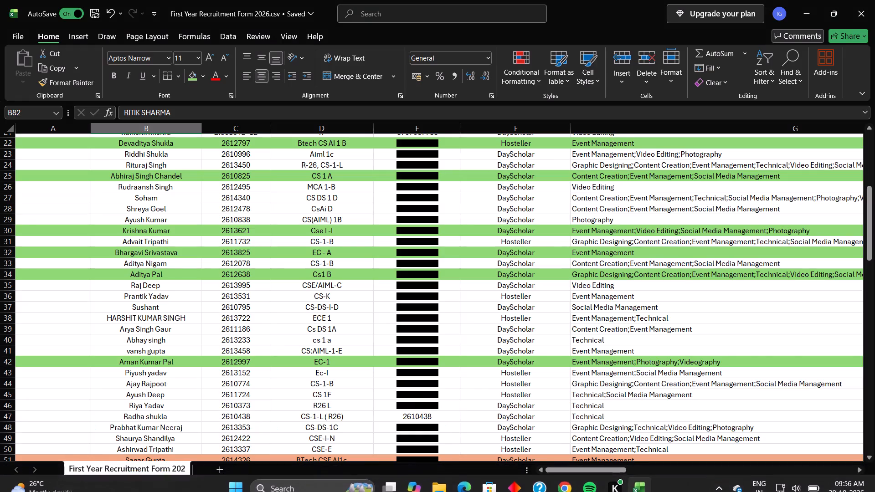
scroll(319, 349, up, 3)
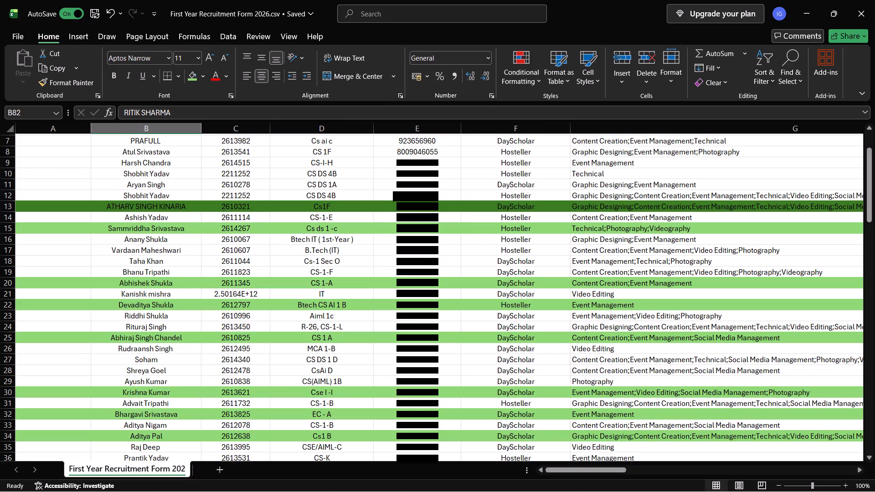
scroll(220, 321, up, 2)
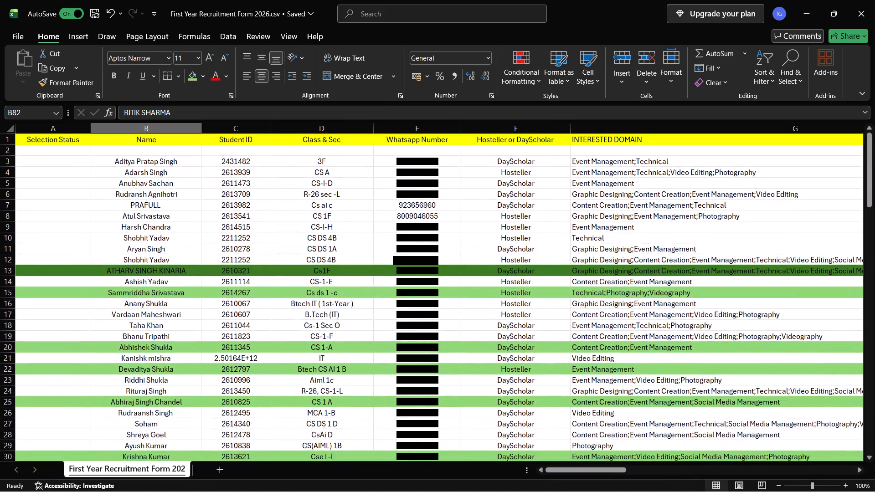
scroll(220, 321, down, 2)
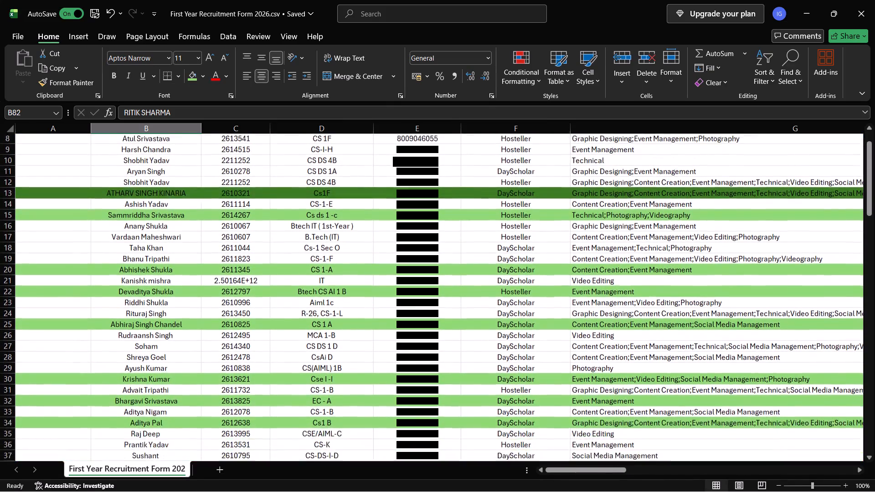
scroll(220, 321, down, 1)
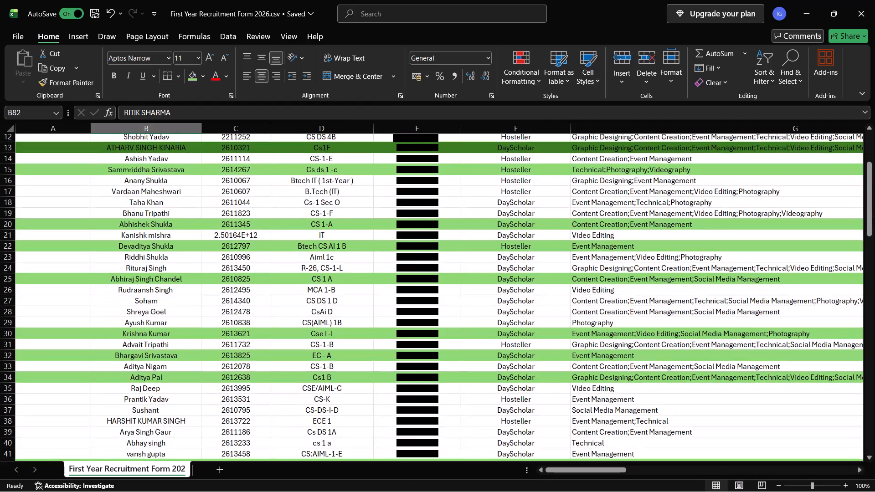
scroll(465, 326, up, 2)
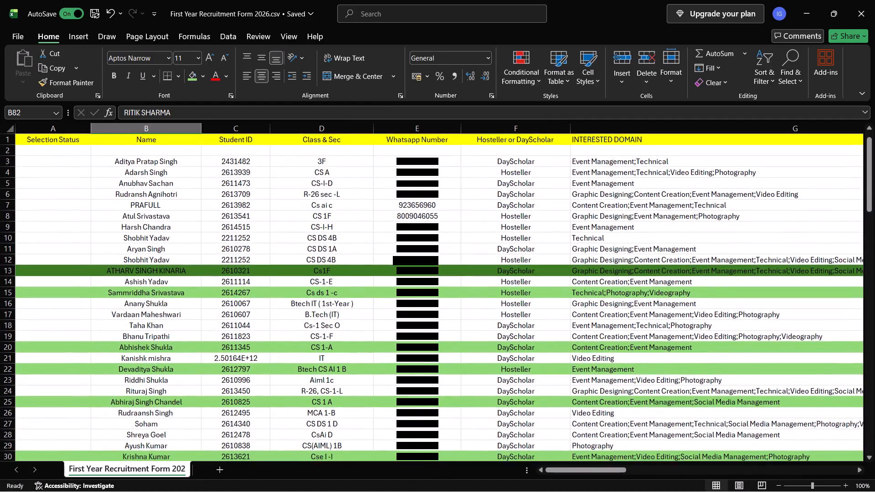
scroll(465, 326, down, 1)
Switch to Chrome and look through the Volunteer Recruitment responses, checking the applicants' names.
click(569, 484)
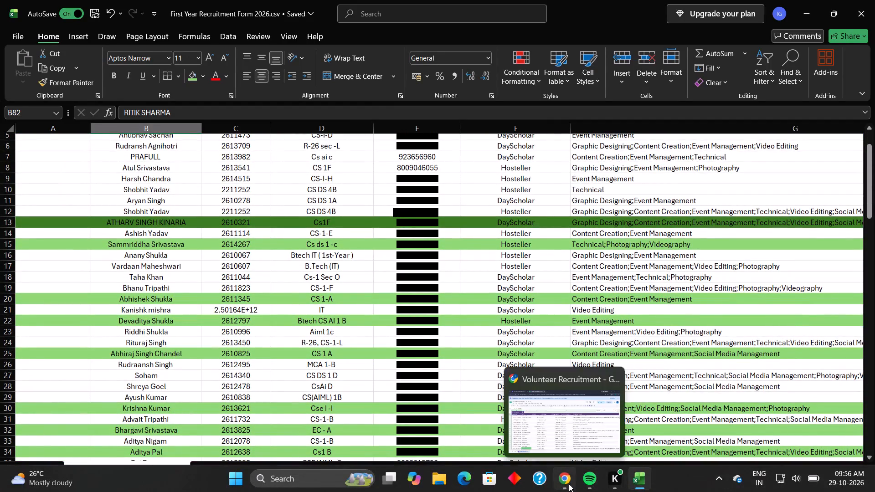
scroll(512, 307, up, 3)
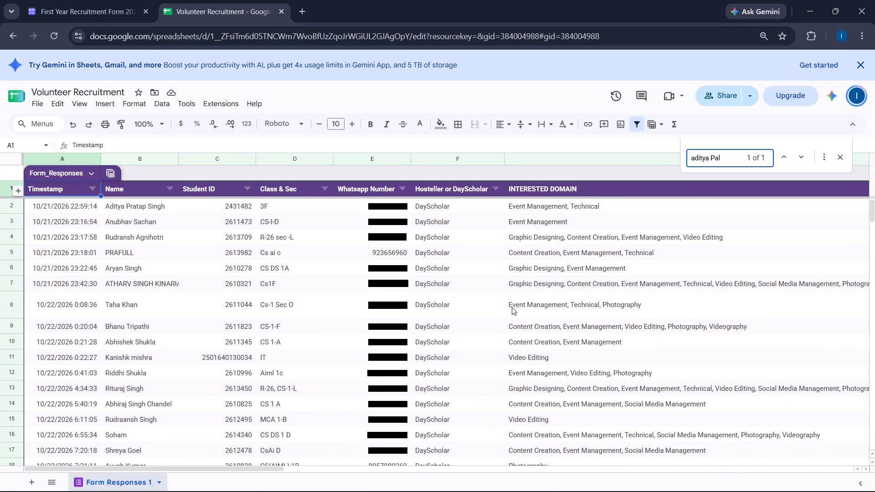
scroll(512, 307, down, 8)
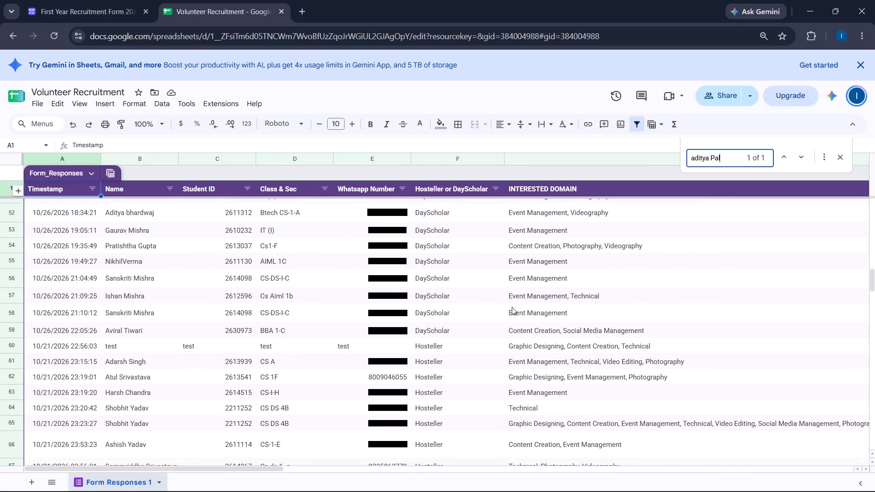
scroll(512, 310, up, 7)
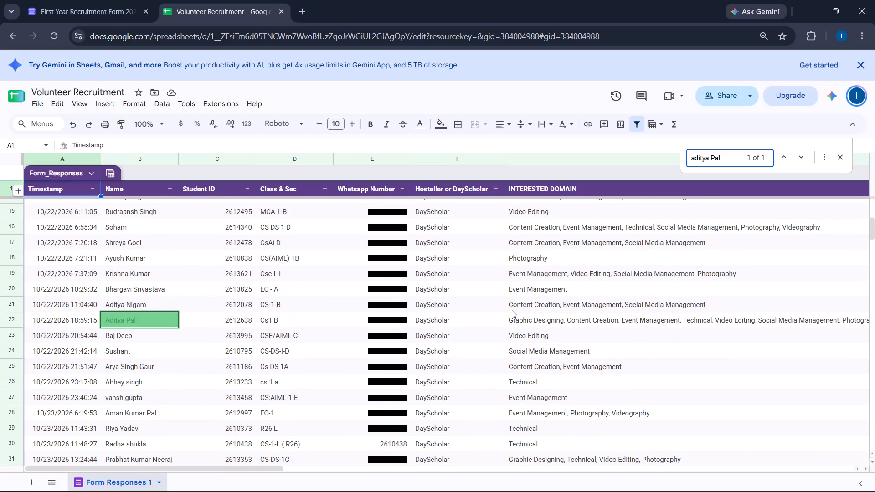
Replace the search text in the Volunteer Recruitment sheet with "akshat".
key(BackSpace)
key(BackSpace)
key(BackSpace)
key(BackSpace)
key(BackSpace)
key(BackSpace)
key(BackSpace)
key(BackSpace)
key(BackSpace)
key(BackSpace)
key(BackSpace)
key(BackSpace)
key(BackSpace)
key(BackSpace)
key(BackSpace)
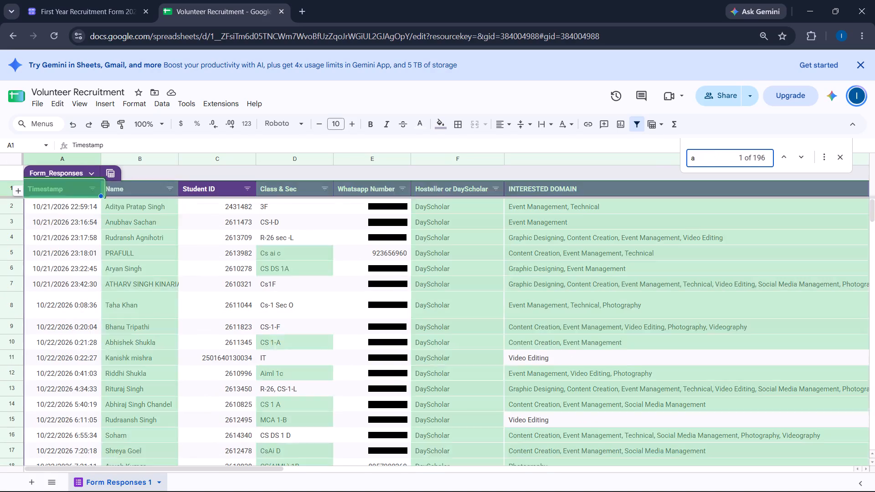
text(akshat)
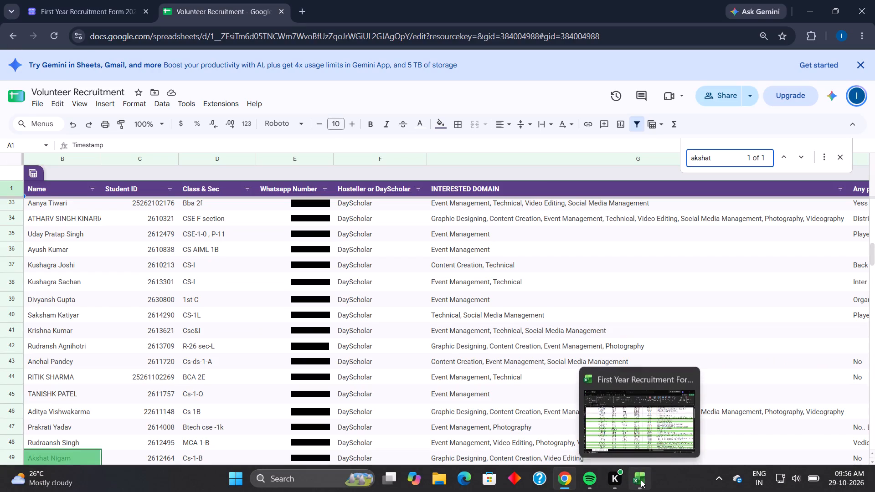
Switch to Excel and look down through the applicant list to row 86, rechecking names and highlighted rows.
click(641, 480)
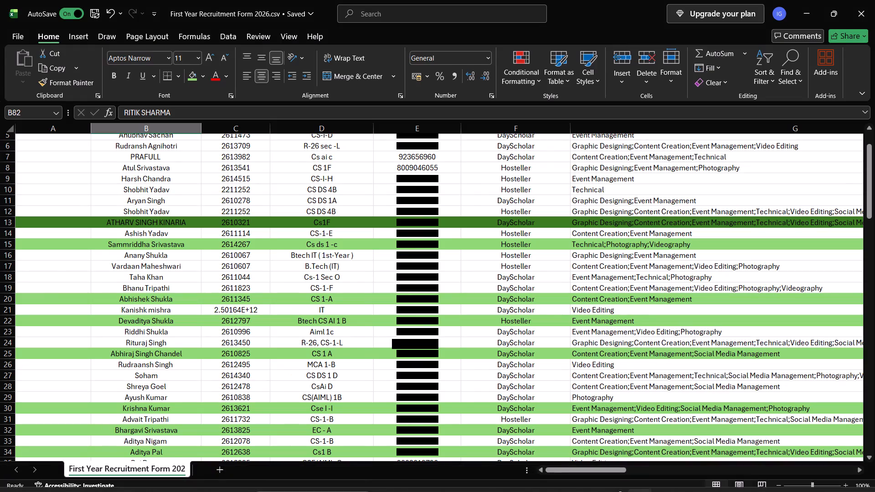
scroll(524, 302, down, 4)
scroll(524, 302, up, 1)
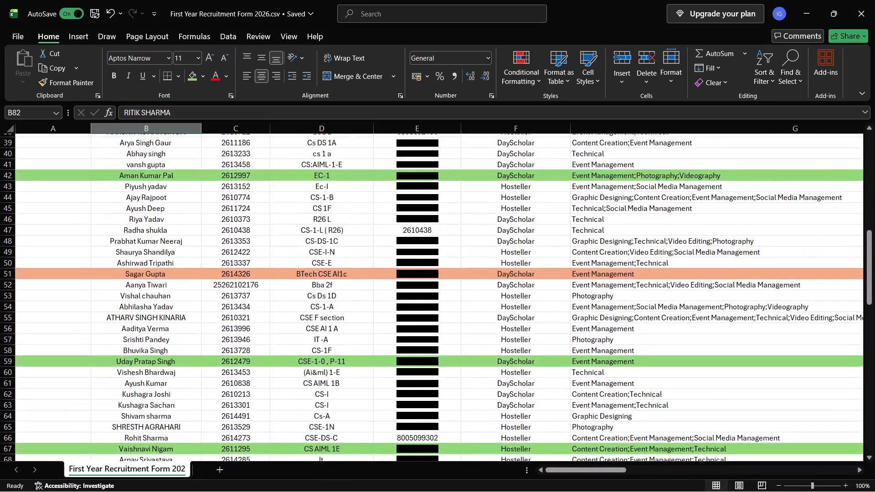
scroll(524, 302, down, 2)
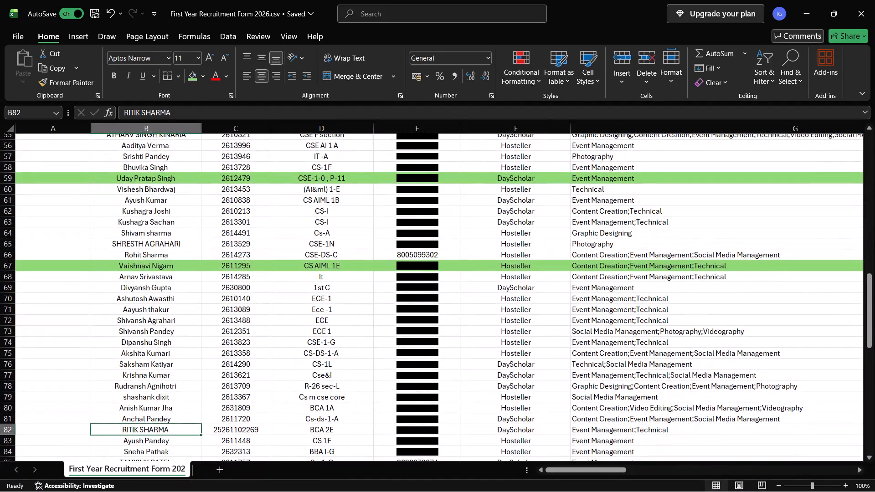
scroll(524, 302, down, 1)
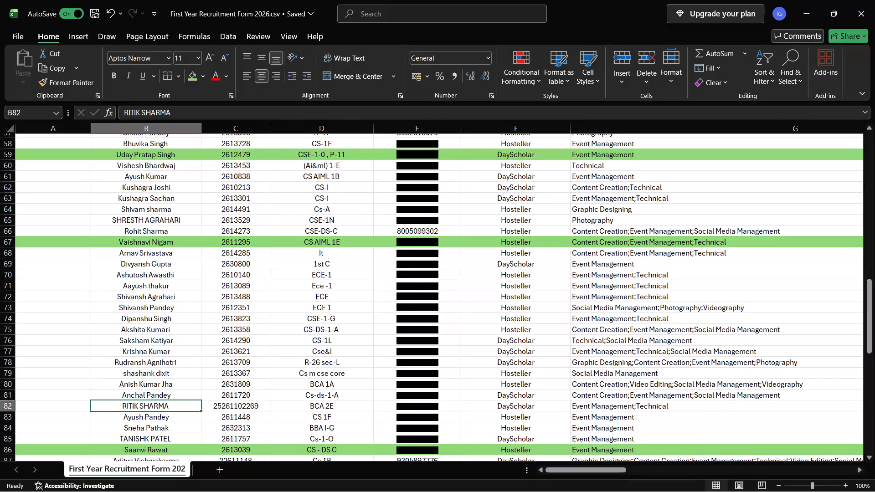
click(203, 293)
scroll(163, 296, up, 1)
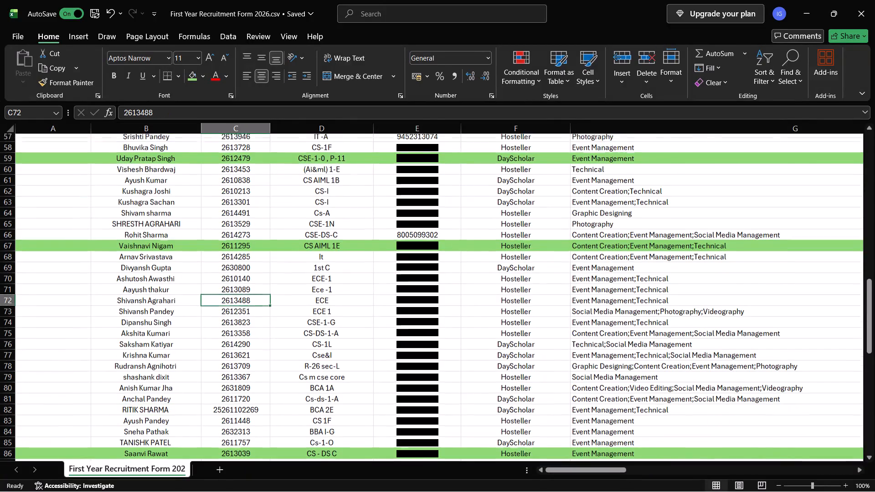
scroll(163, 296, up, 1)
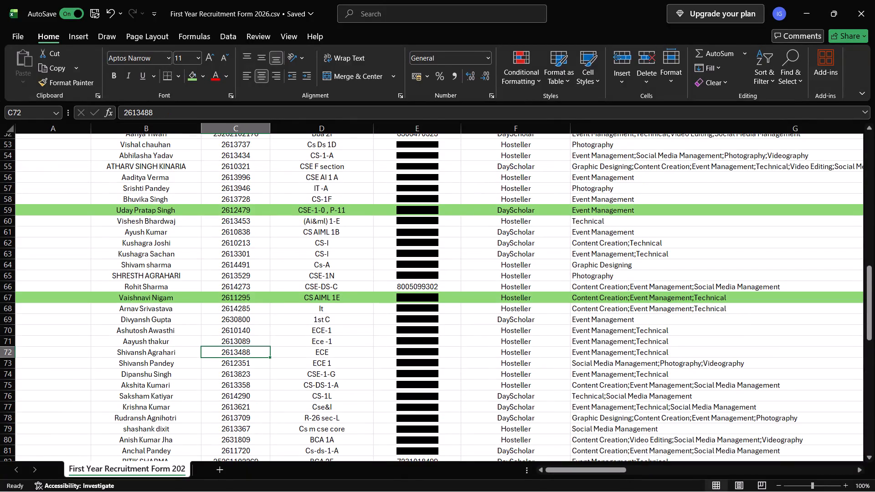
Search the First Year Recruitment Form sheet for "Akshat" and close the search.
key(ctrl+f)
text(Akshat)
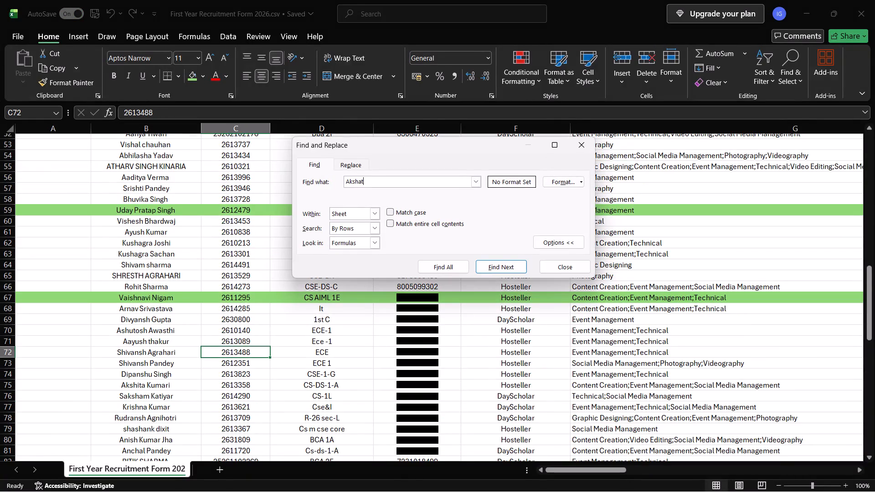
click(514, 271)
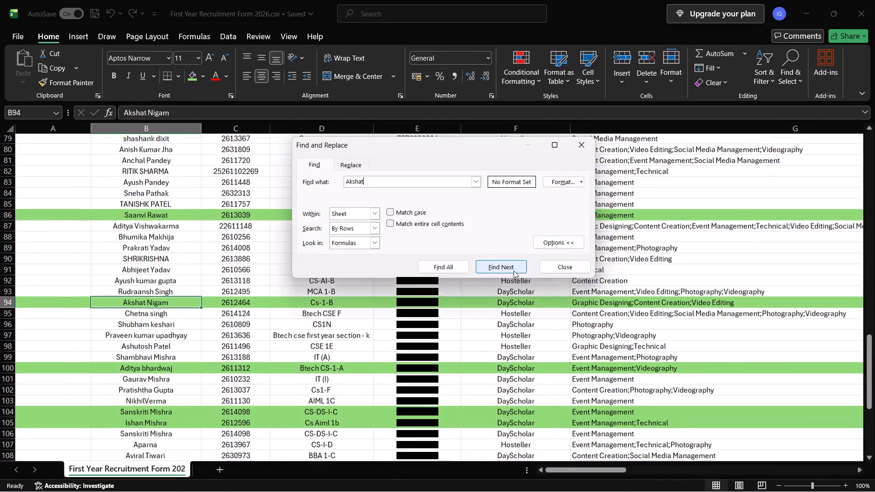
click(514, 271)
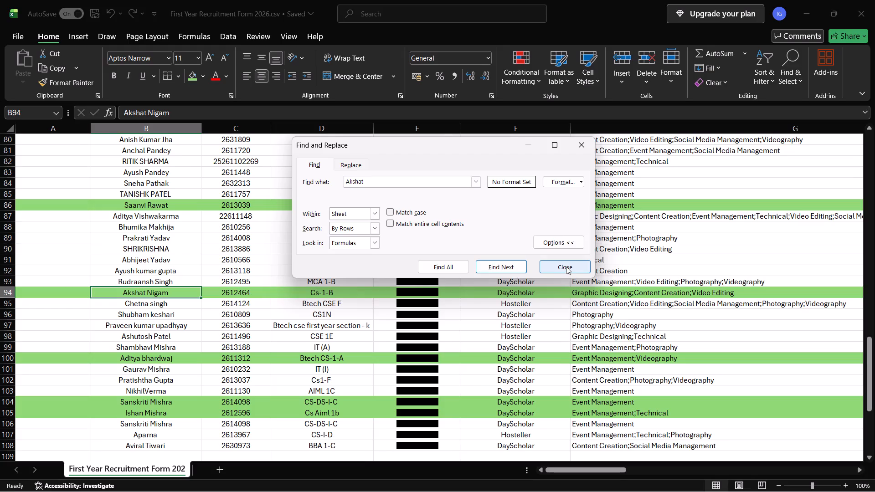
click(566, 266)
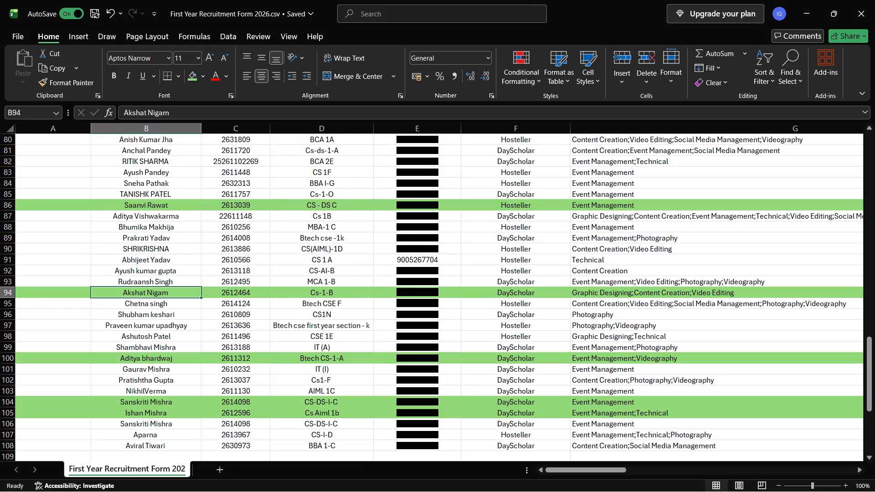
Search the First Year Recruitment Form sheet for "divyansh" and close the search.
key(ctrl+f)
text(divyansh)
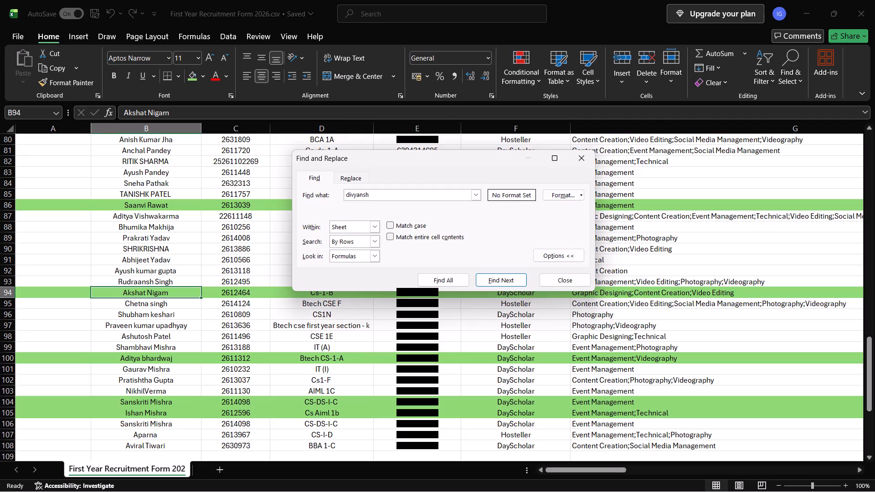
click(510, 286)
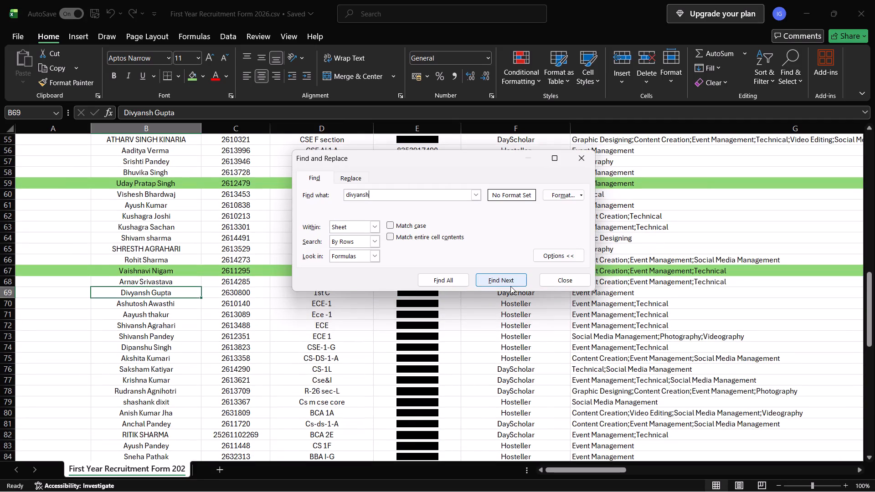
click(510, 286)
click(578, 278)
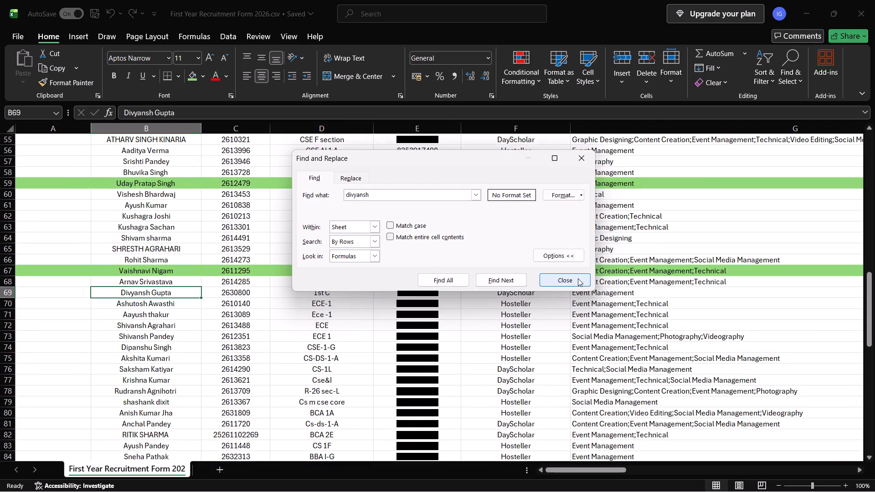
click(507, 314)
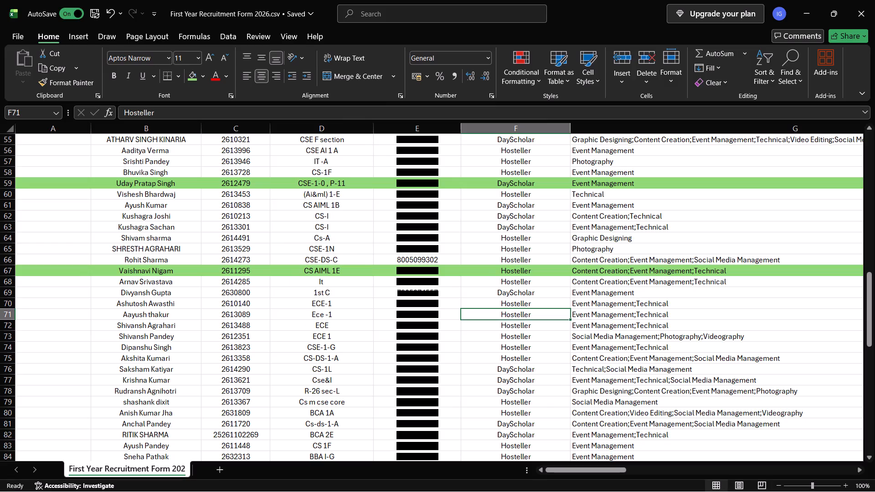
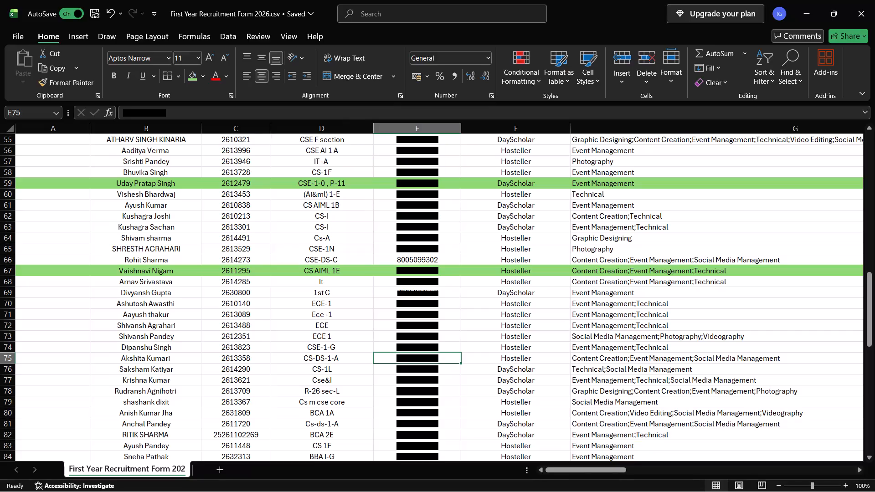
Look through the applicant list from row 55 down to the manually added entries and save the workbook.
scroll(239, 316, down, 1)
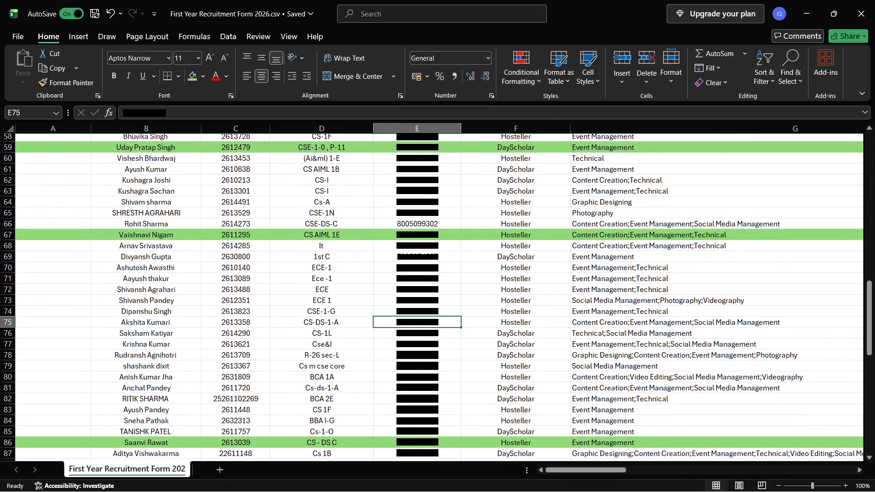
scroll(102, 318, down, 1)
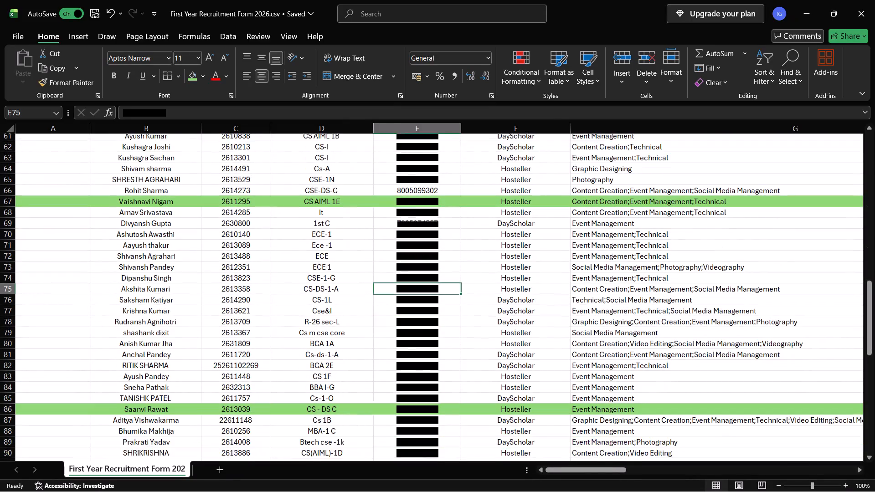
scroll(102, 318, down, 1)
click(136, 307)
scroll(136, 307, down, 6)
scroll(136, 307, up, 1)
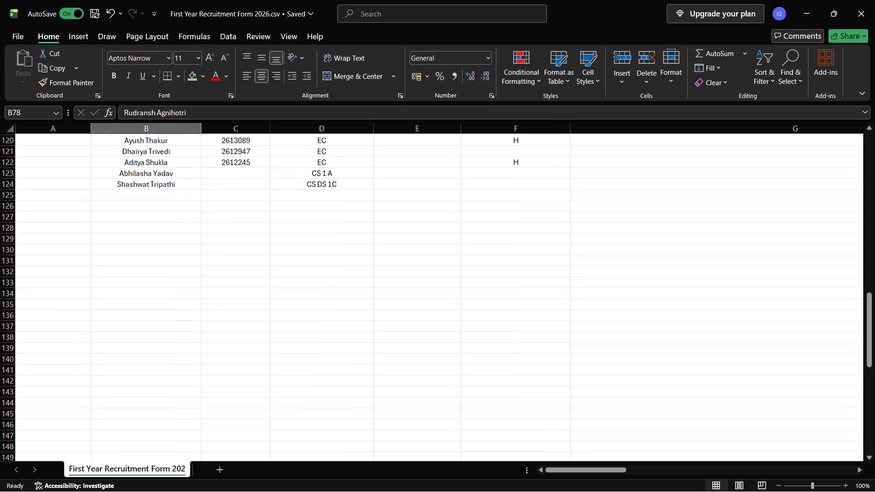
scroll(136, 307, up, 1)
key(ctrl+s)
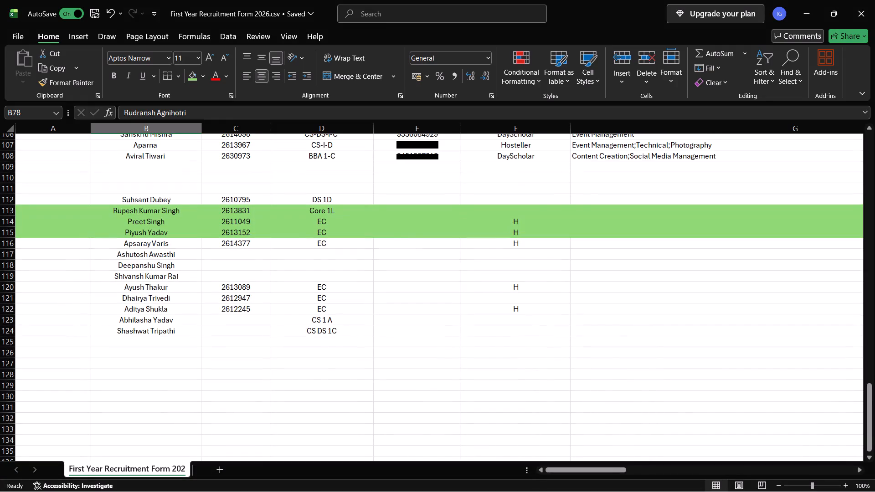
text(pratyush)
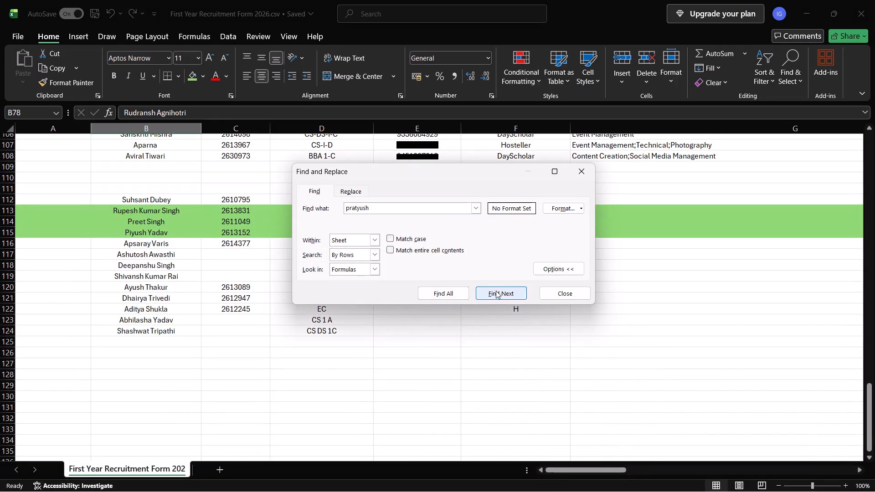
click(499, 291)
click(515, 262)
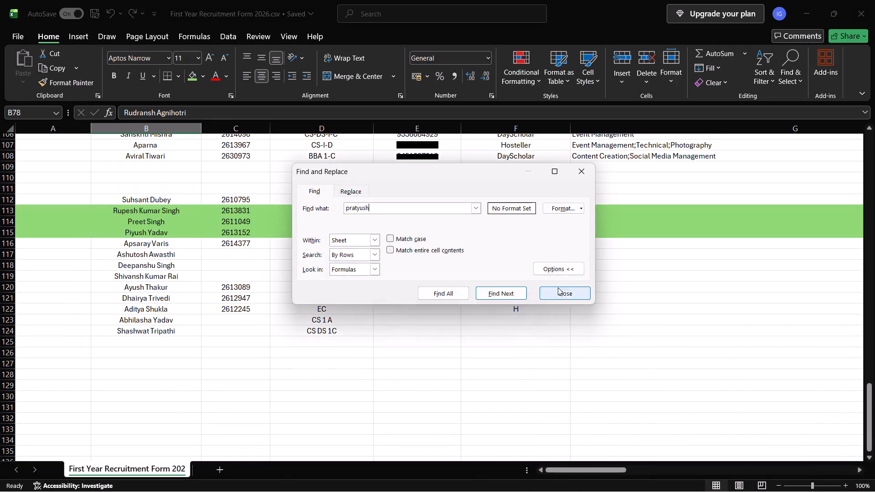
click(559, 291)
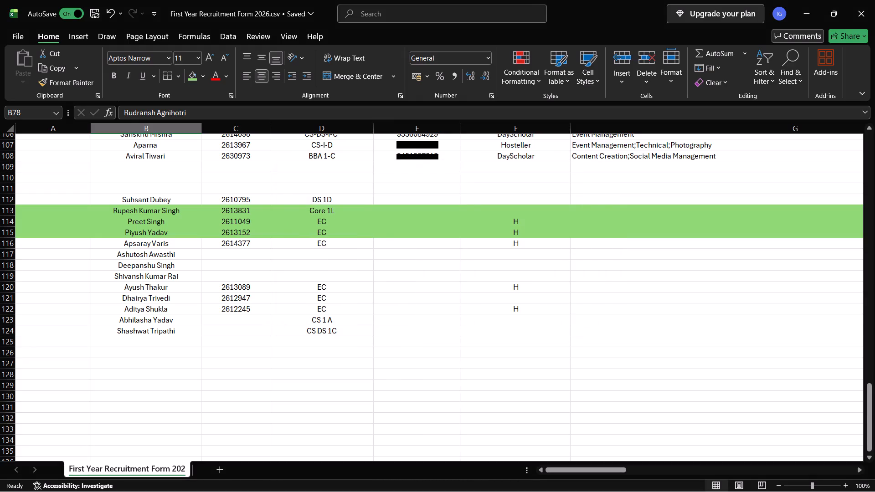
Add the missing applicant Pratyush in row 125 with the full name, student ID and class CS 1K.
click(176, 342)
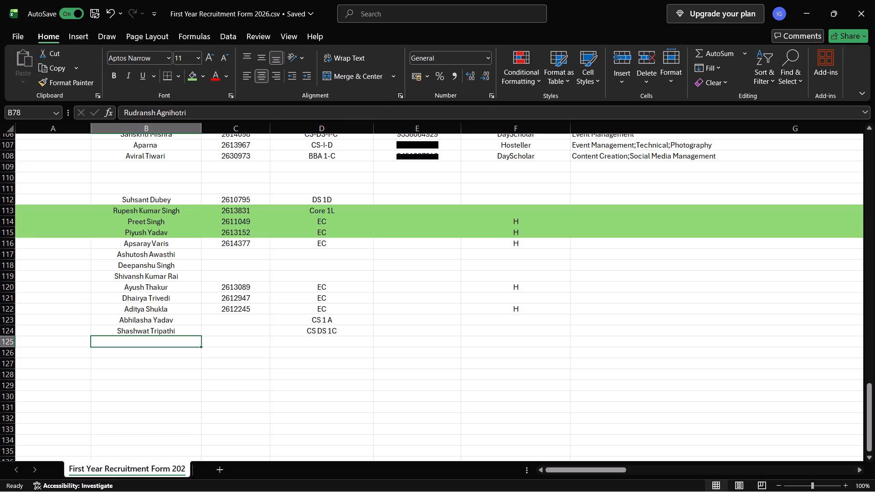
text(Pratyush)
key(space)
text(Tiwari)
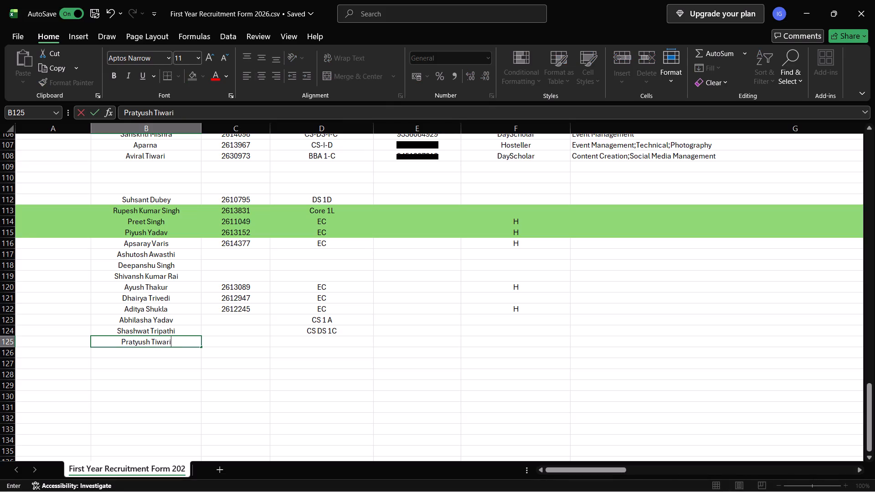
click(238, 342)
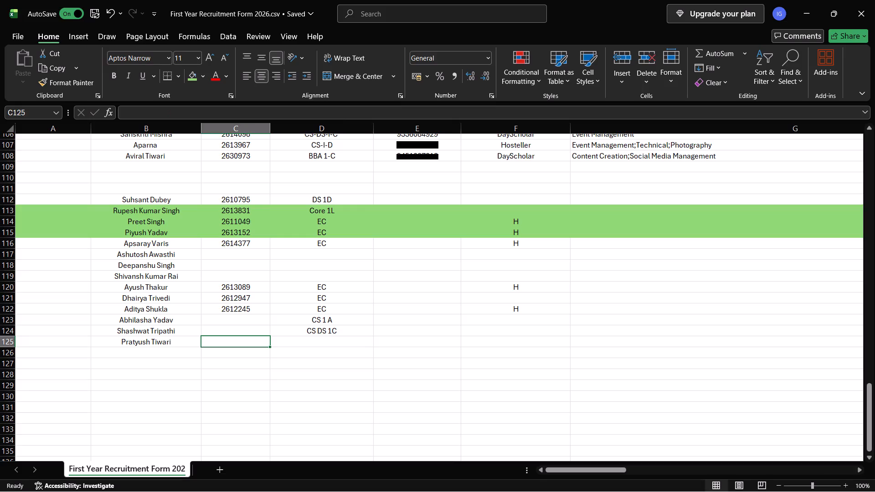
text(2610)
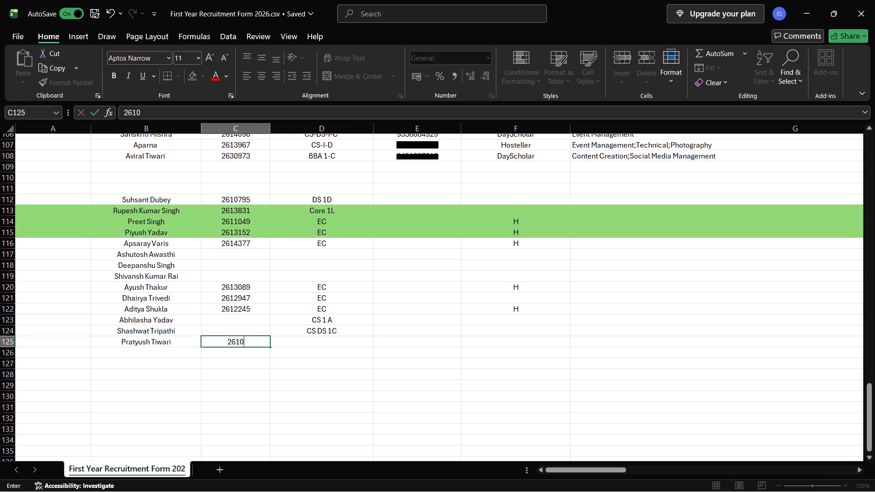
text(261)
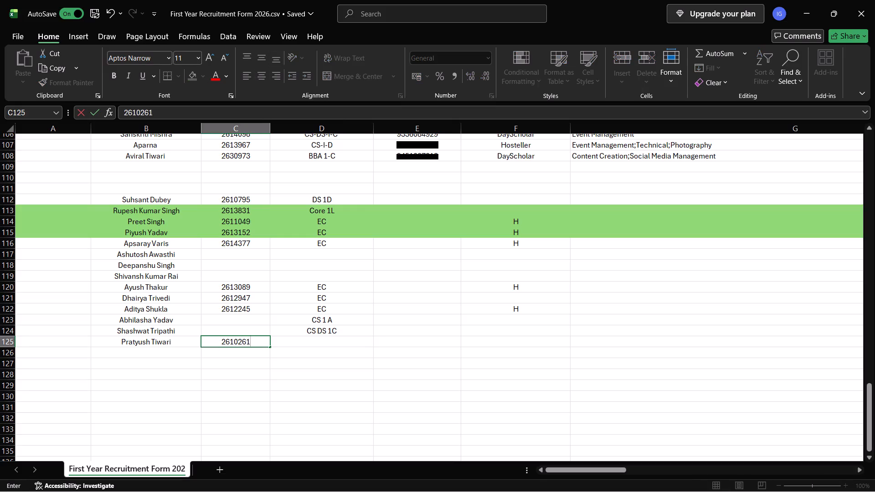
click(314, 337)
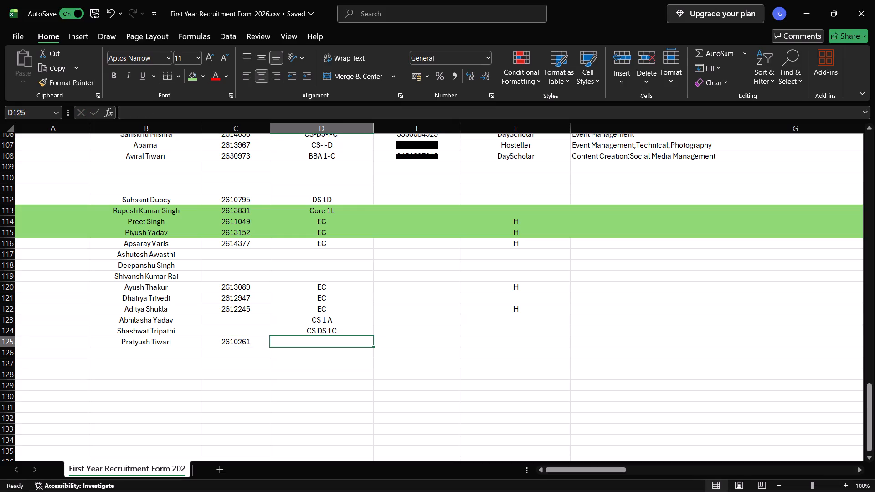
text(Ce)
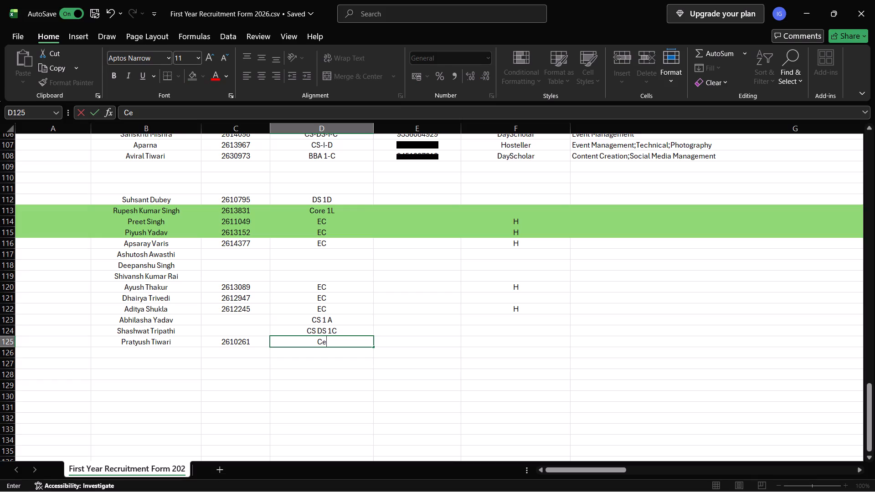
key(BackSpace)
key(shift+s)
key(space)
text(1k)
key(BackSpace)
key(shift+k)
click(489, 343)
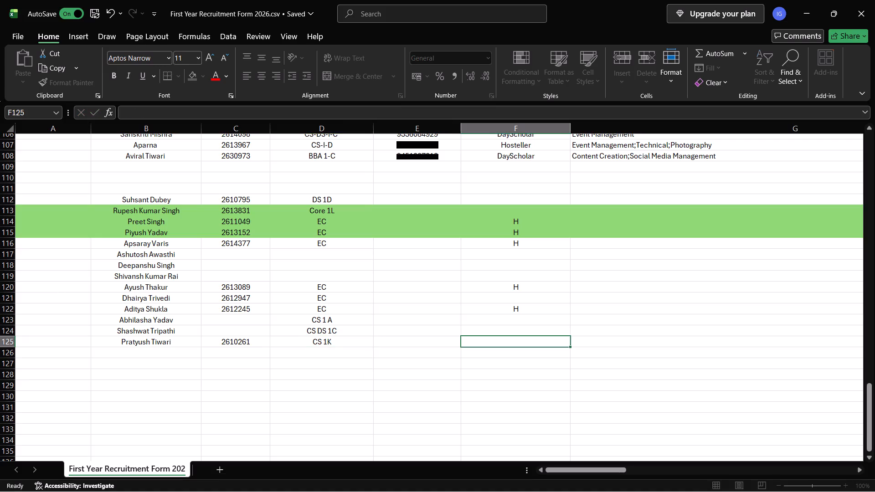
Highlight the applicant rows 125 and 123 in green.
click(7, 343)
click(189, 75)
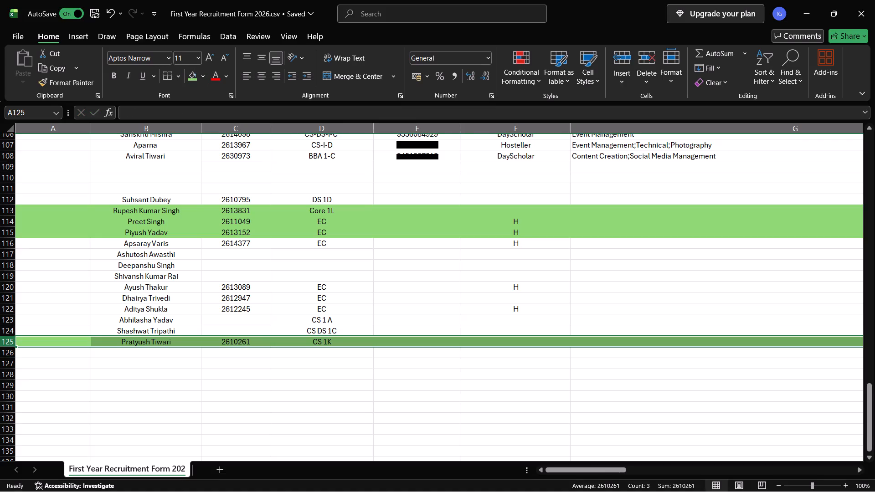
click(9, 321)
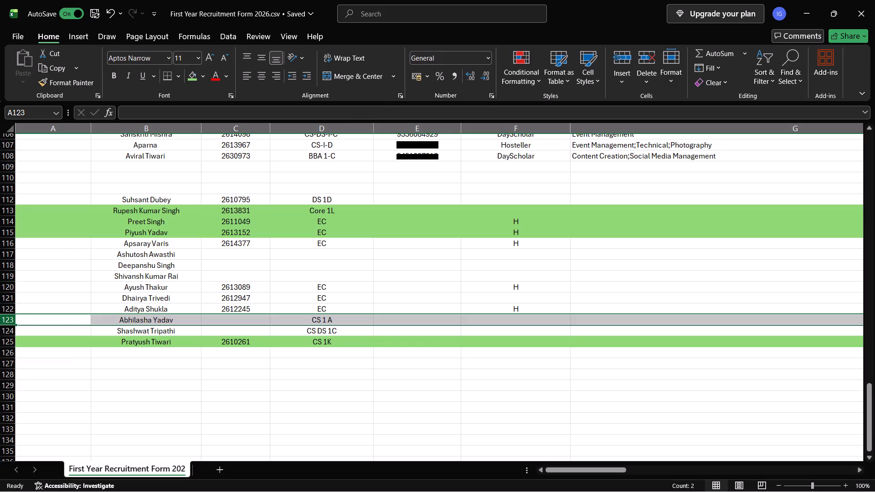
click(195, 77)
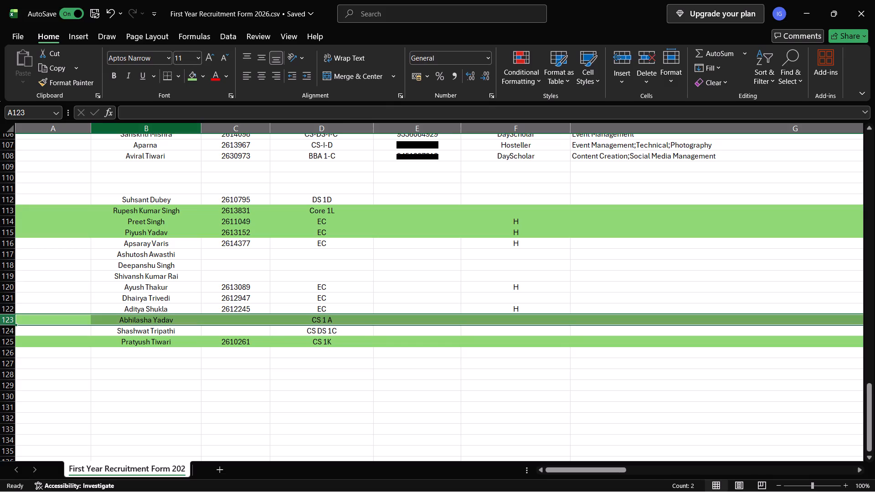
Recheck the manually added names in rows 112 to 122 and highlight row 121 in green.
click(123, 253)
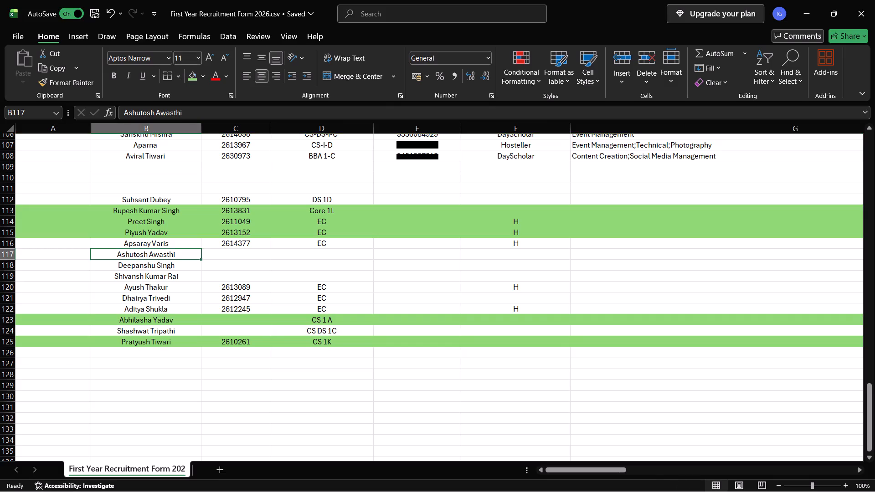
click(112, 202)
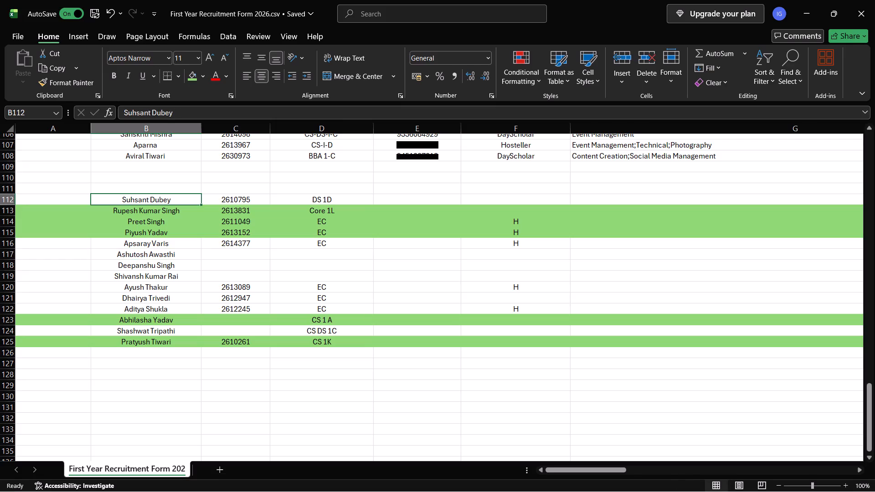
scroll(112, 202, up, 1)
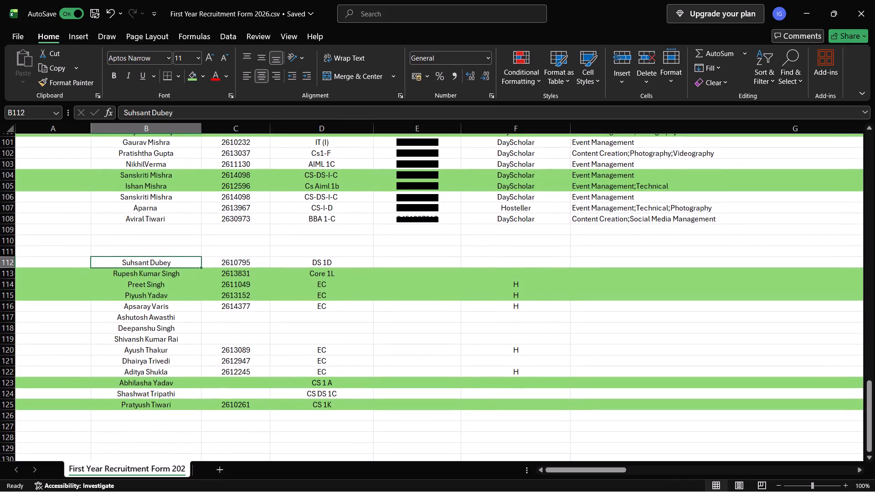
click(129, 309)
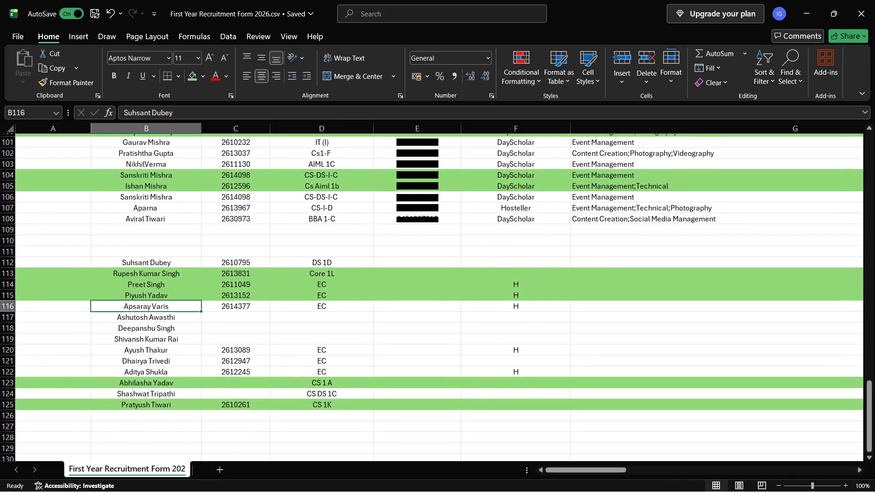
click(121, 323)
click(118, 337)
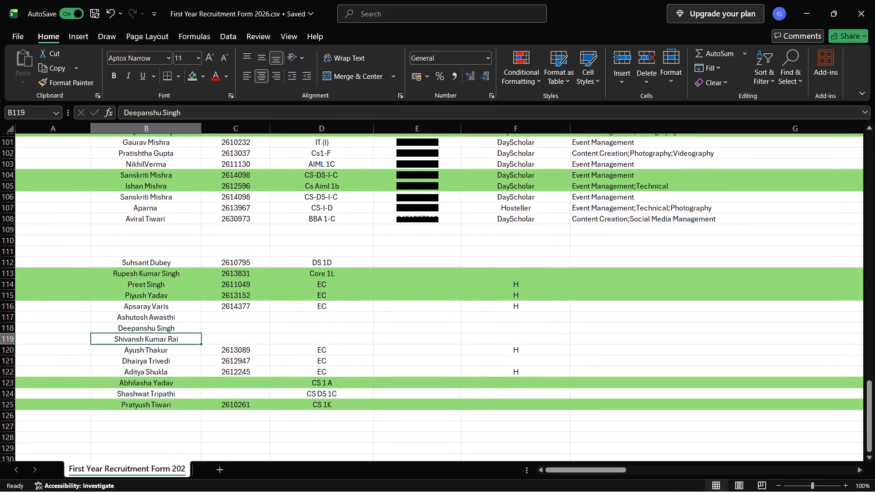
click(121, 352)
click(123, 369)
click(127, 362)
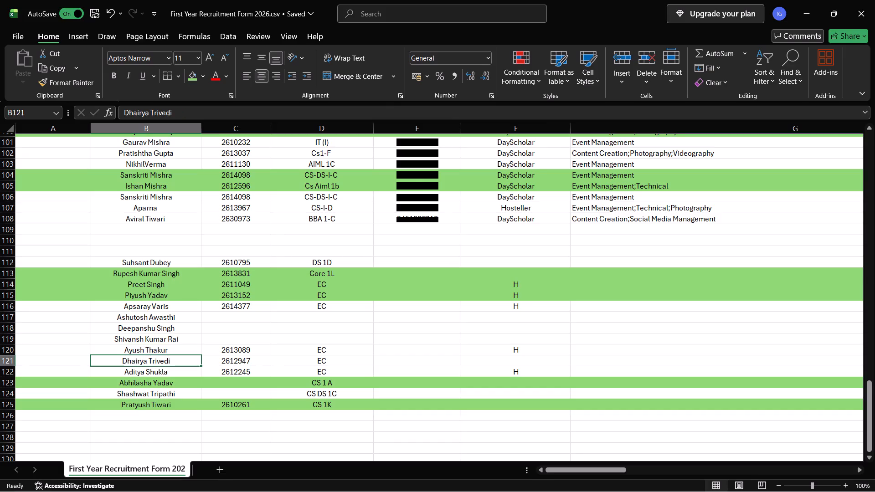
click(4, 360)
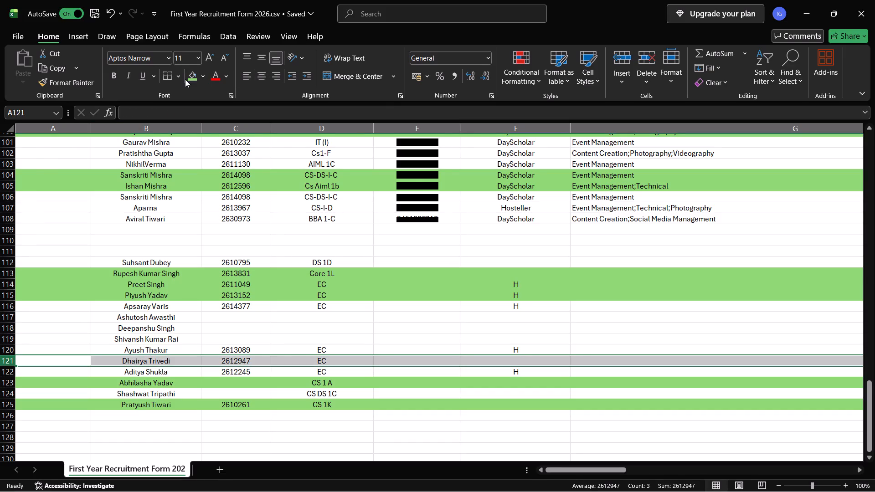
click(193, 73)
Highlight the applicant rows 116 to 119 in green.
click(175, 303)
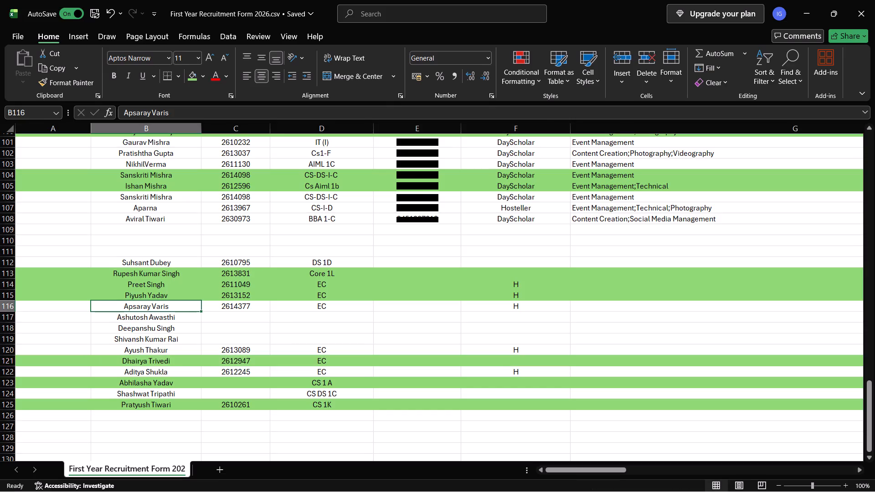
click(8, 304)
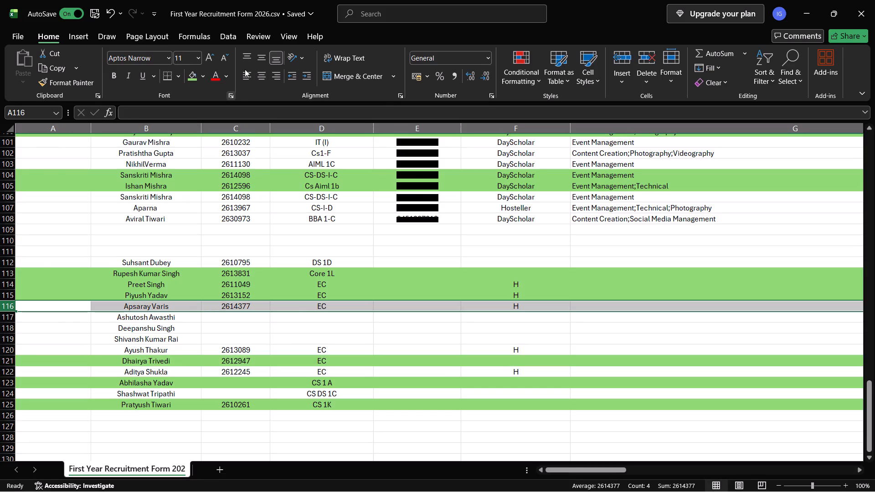
click(191, 79)
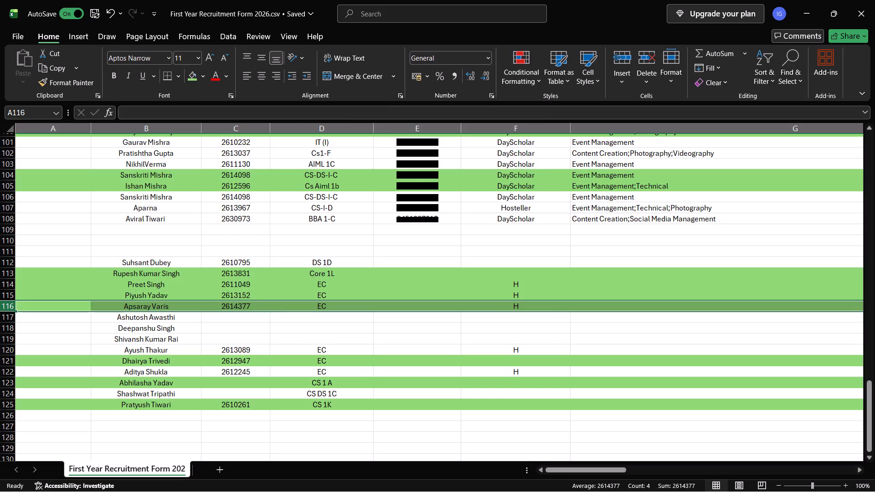
click(143, 314)
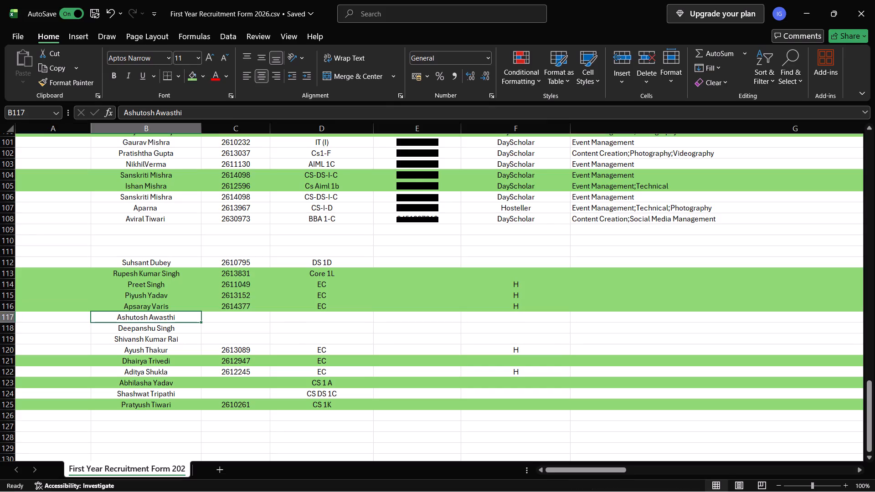
click(11, 320)
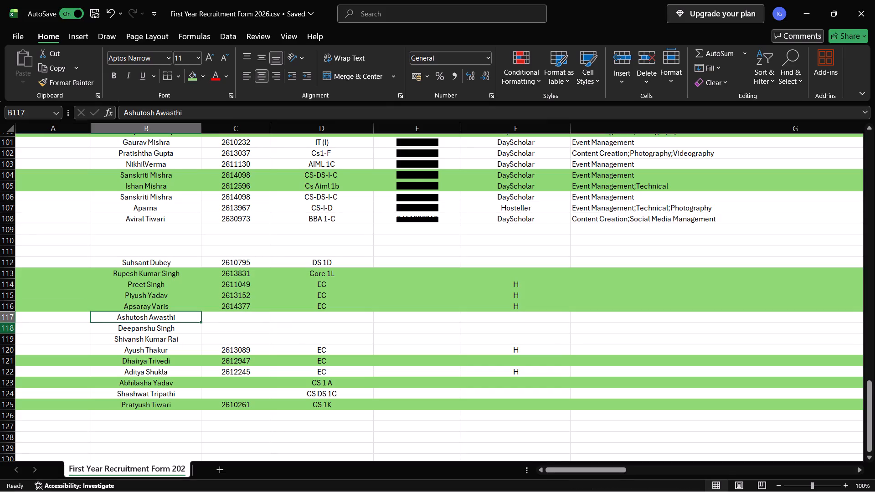
click(10, 330)
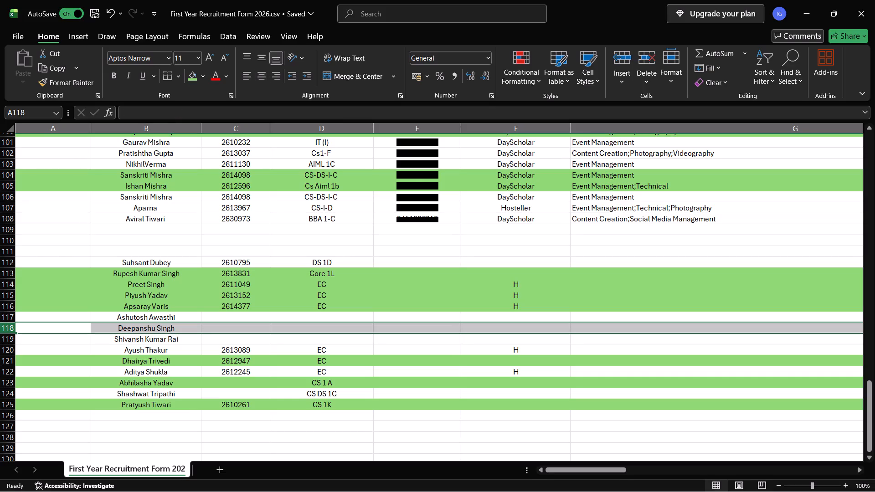
click(4, 318)
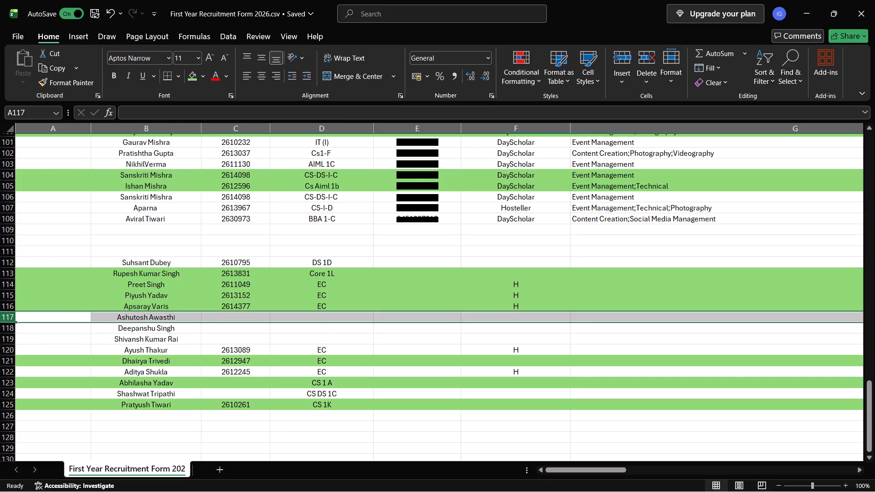
click(4, 321)
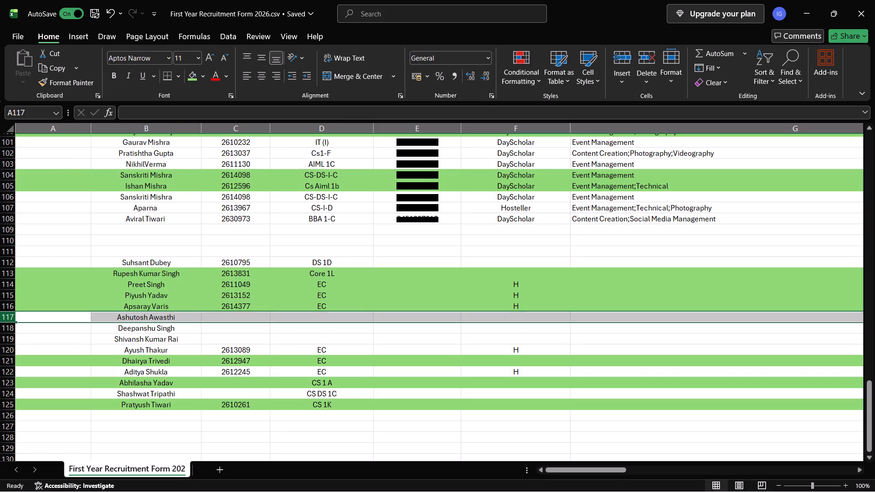
ctrl+click(6, 328)
ctrl+click(5, 335)
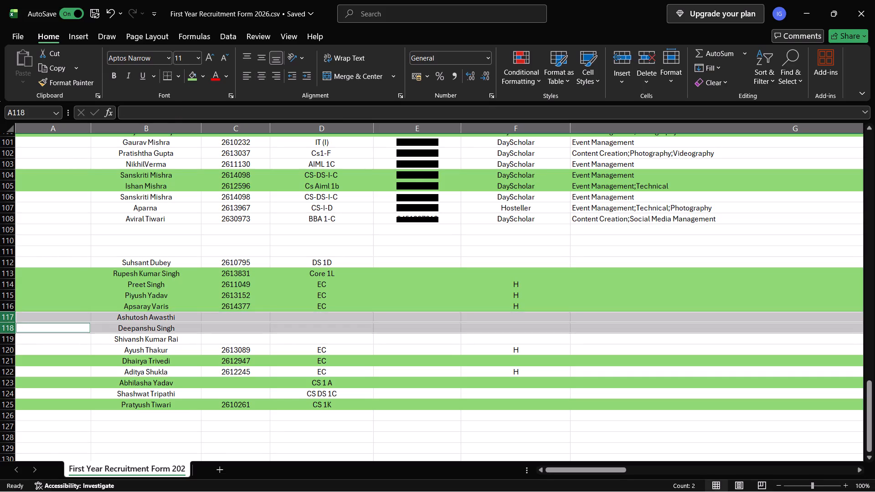
ctrl+click(5, 338)
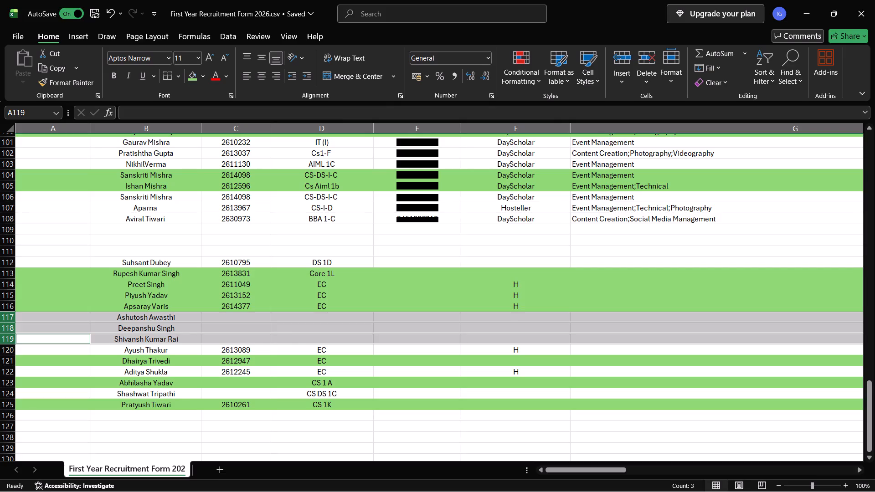
click(193, 75)
Highlight the applicant row 120 in green and save the workbook.
click(222, 348)
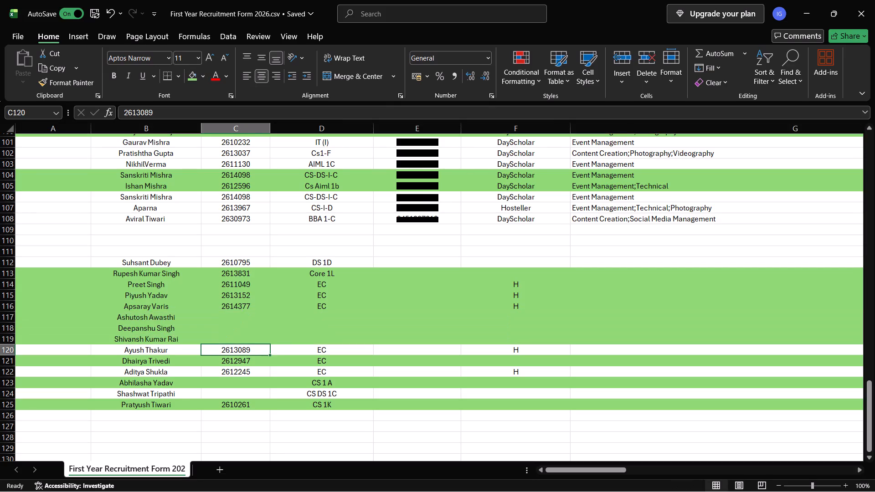
scroll(222, 348, up, 1)
click(222, 348)
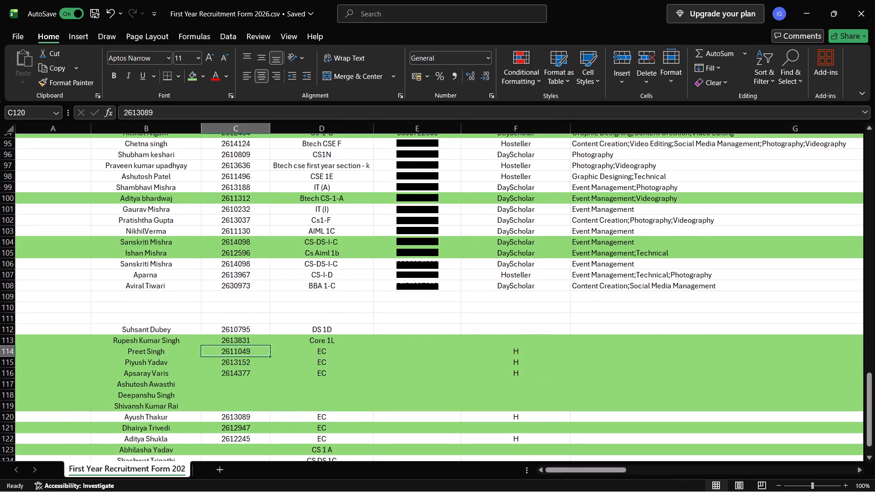
scroll(209, 312, down, 2)
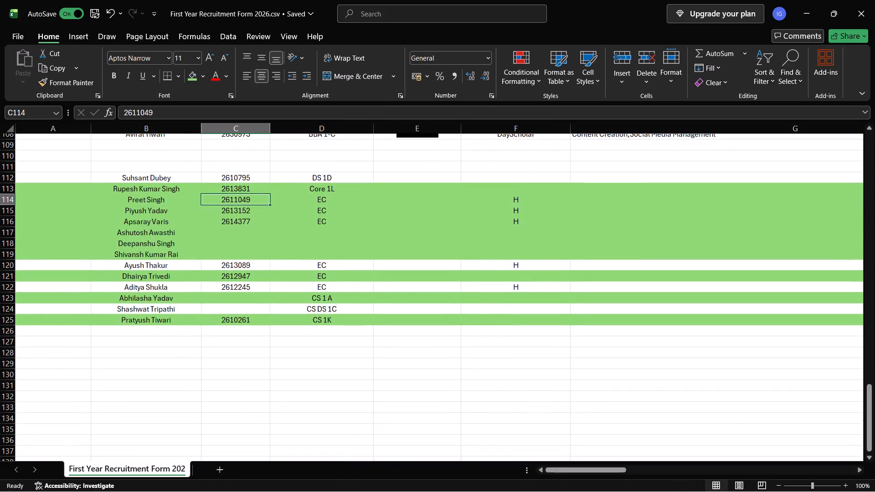
click(7, 266)
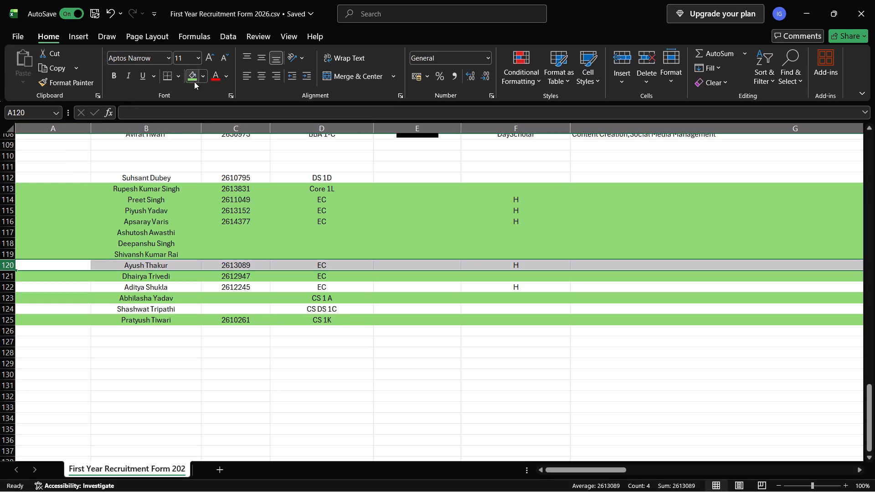
click(194, 78)
click(211, 152)
scroll(206, 245, up, 1)
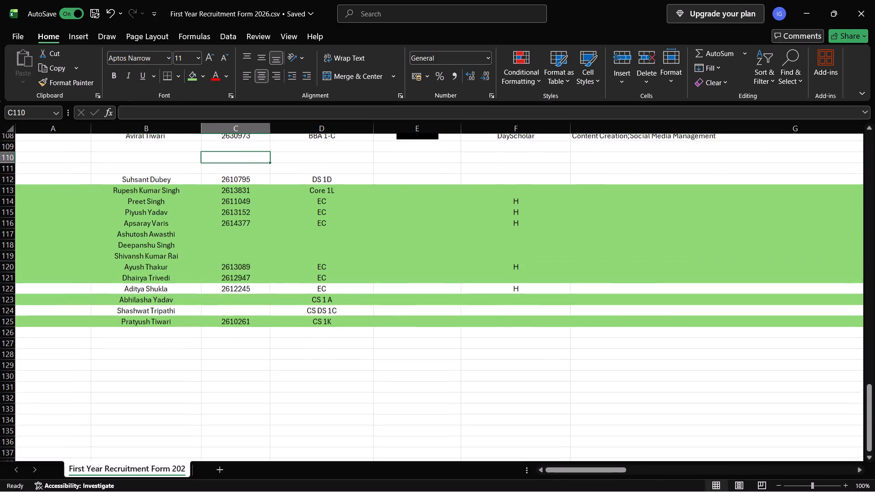
scroll(206, 245, up, 1)
key(ctrl+s)
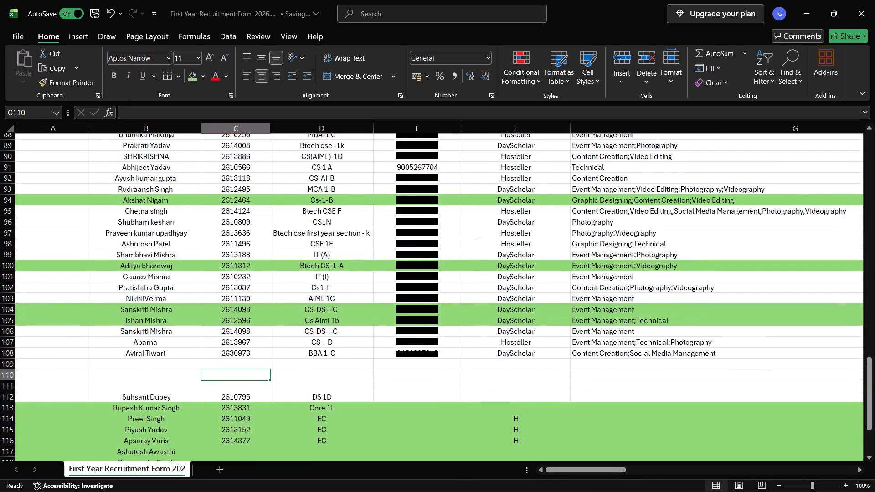
Review the names, classes and highlighting of the form applicants in rows 76 to 108.
scroll(257, 280, up, 1)
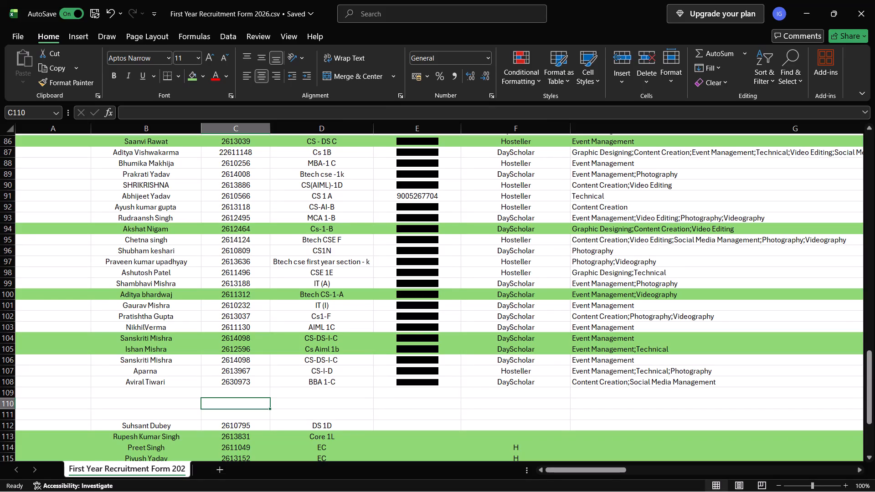
click(257, 280)
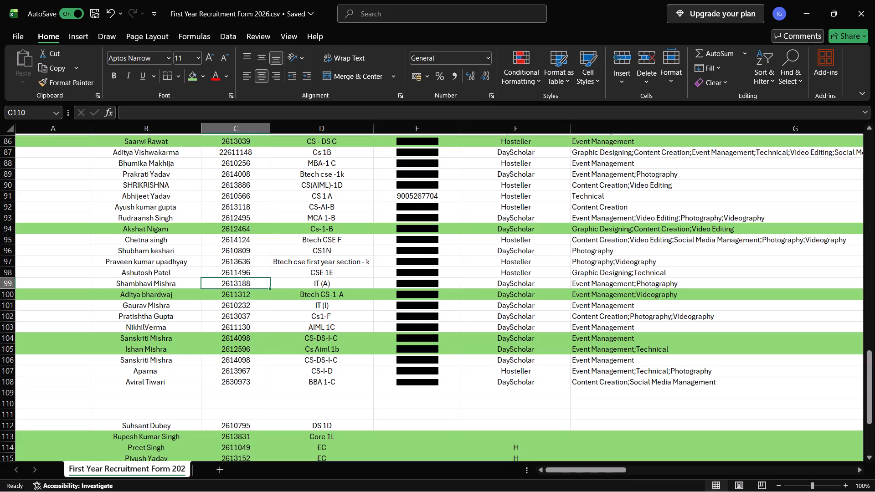
scroll(202, 350, up, 1)
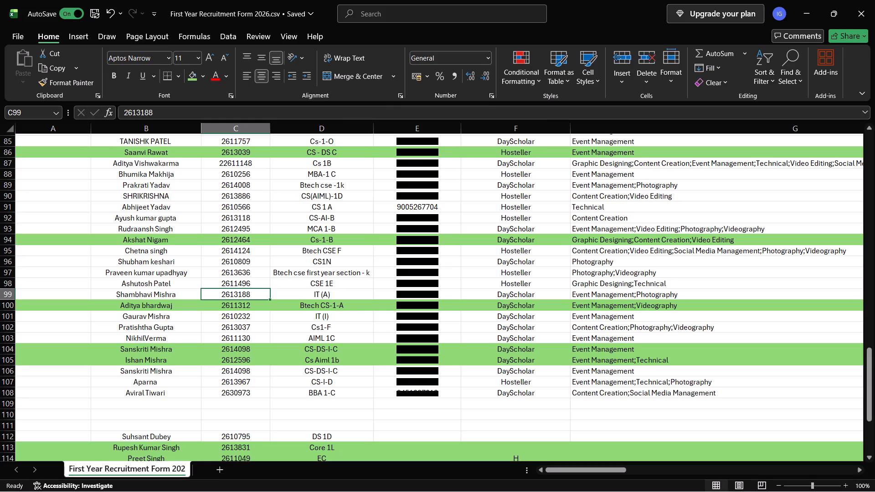
scroll(202, 350, up, 1)
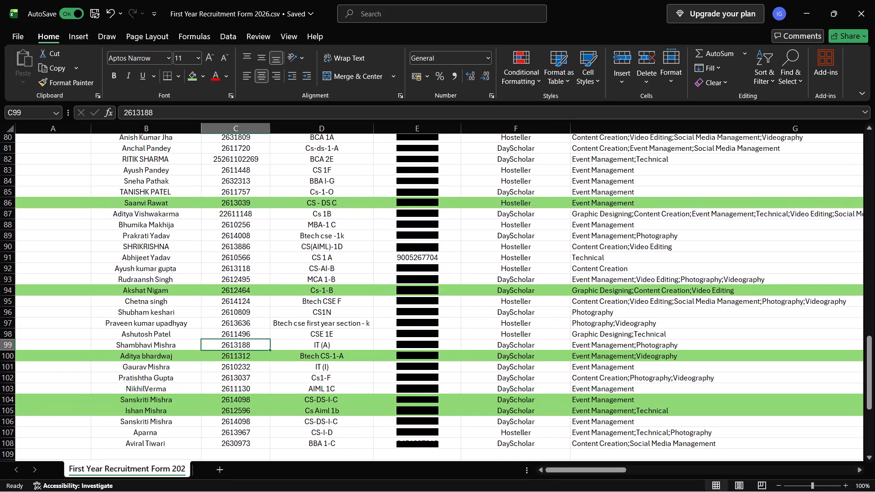
scroll(149, 252, up, 1)
click(149, 252)
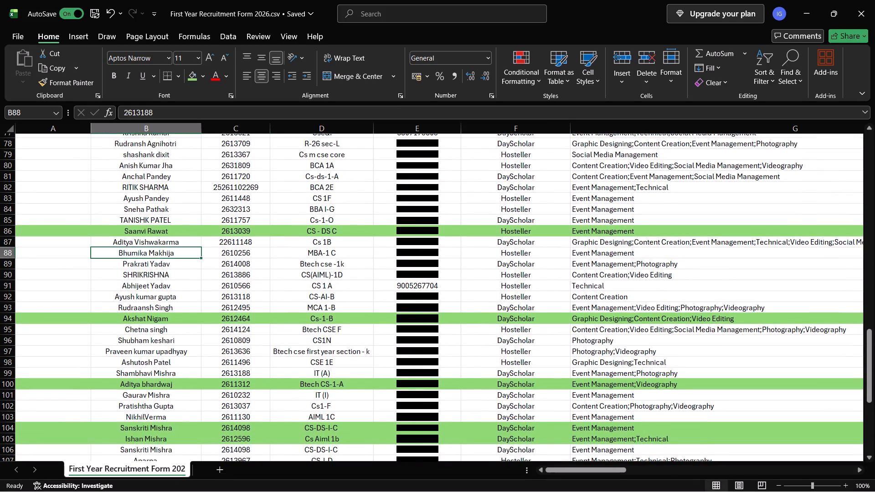
scroll(149, 252, up, 1)
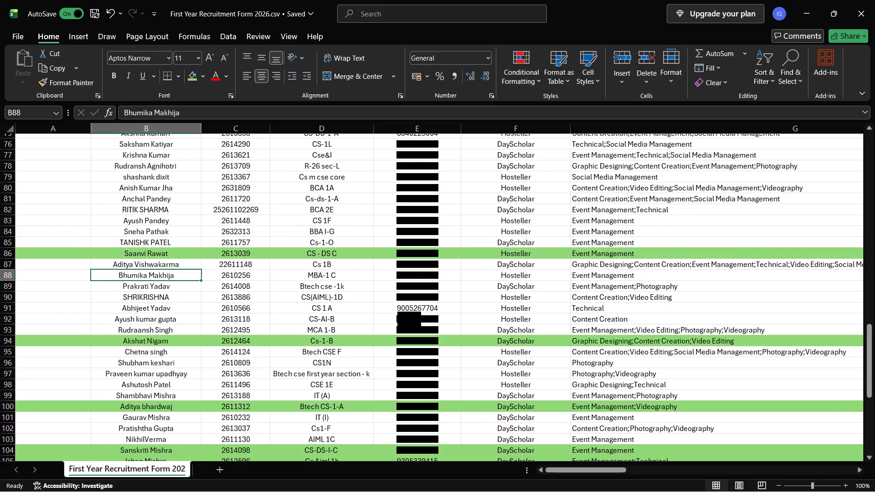
Search the sheet for "ds" and step through the matches to check the applicants from the DS classes.
key(ctrl+f)
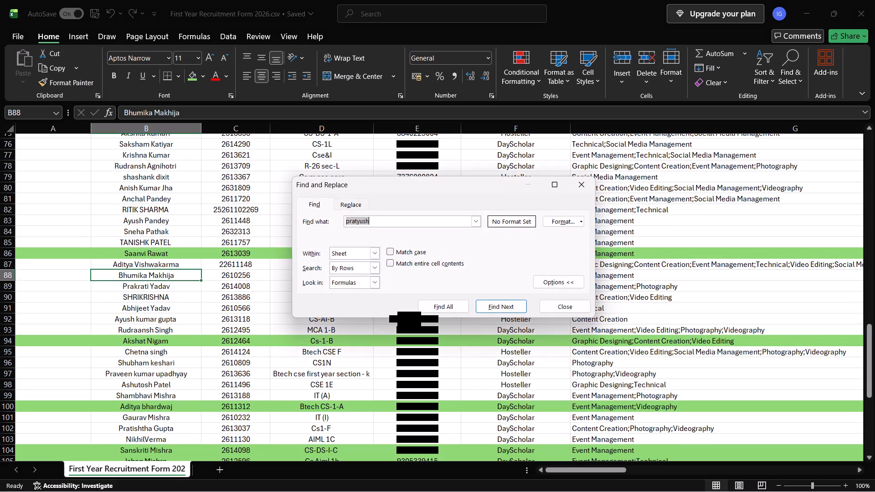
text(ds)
click(486, 310)
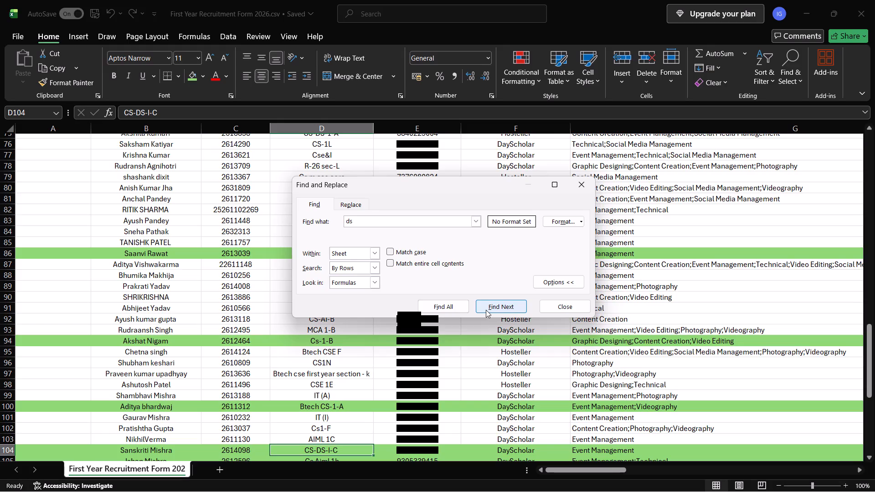
click(486, 310)
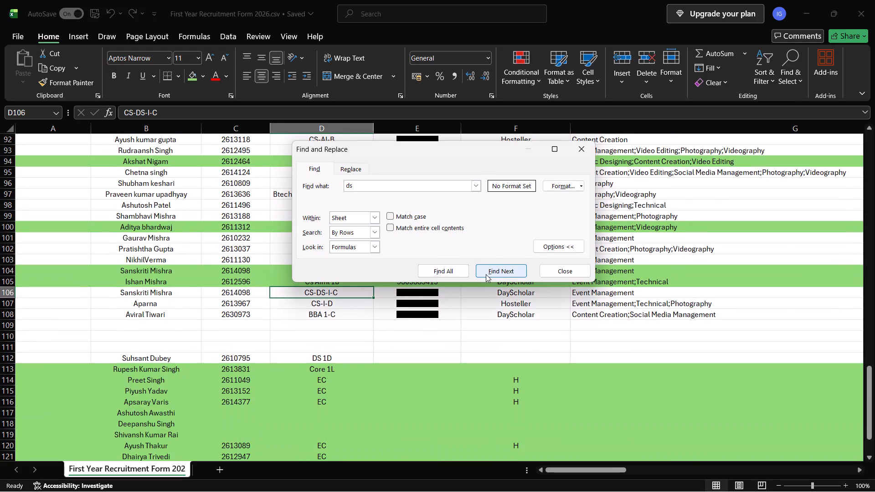
click(486, 274)
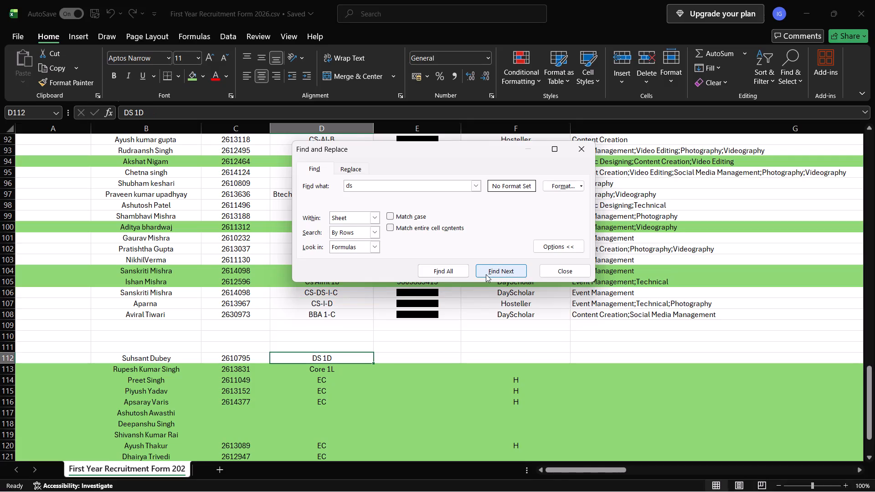
click(486, 274)
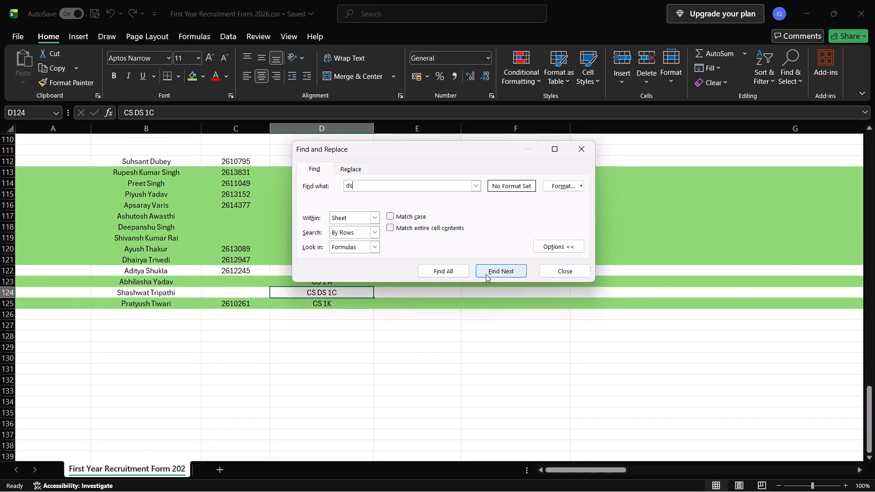
click(486, 274)
click(486, 279)
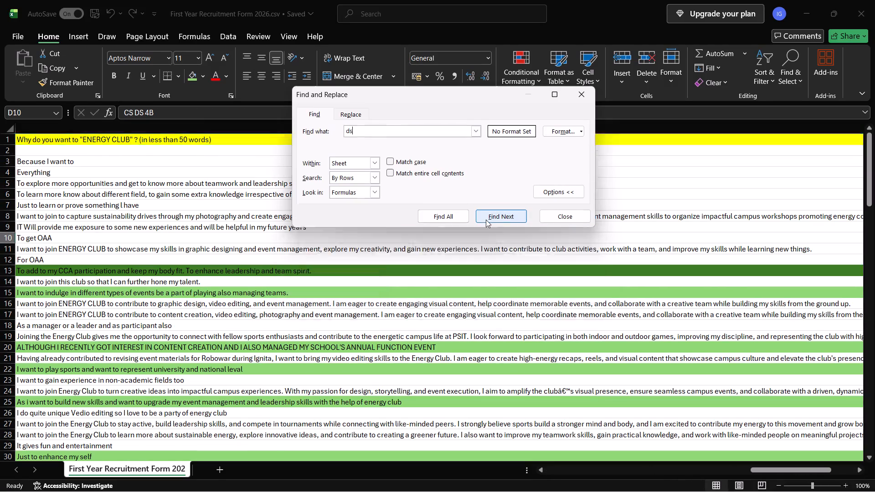
click(486, 220)
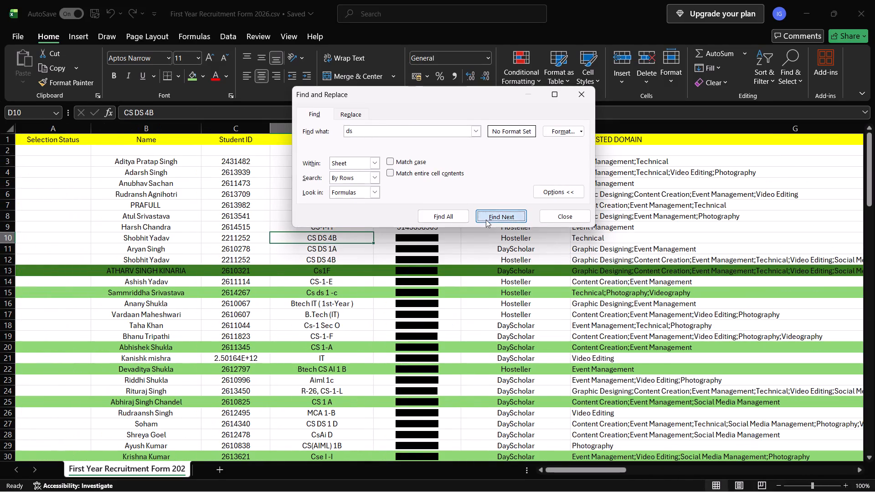
click(486, 220)
click(486, 220)
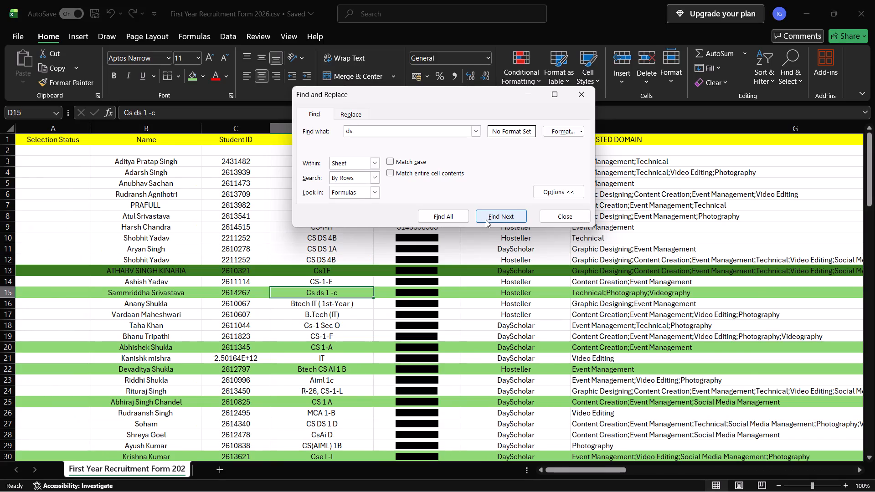
click(486, 220)
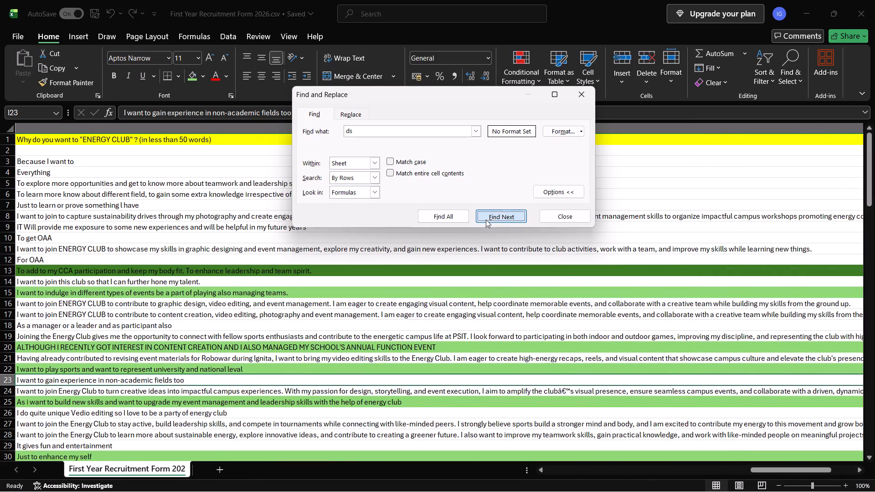
click(486, 220)
click(486, 220)
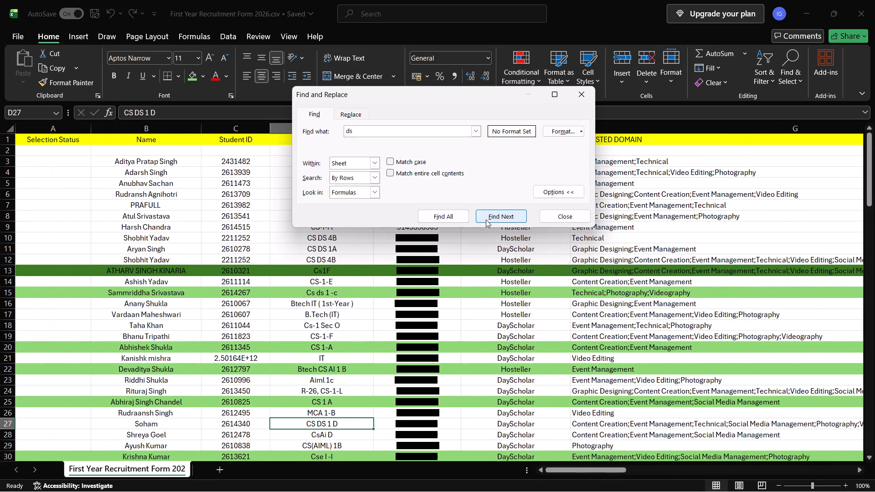
click(486, 220)
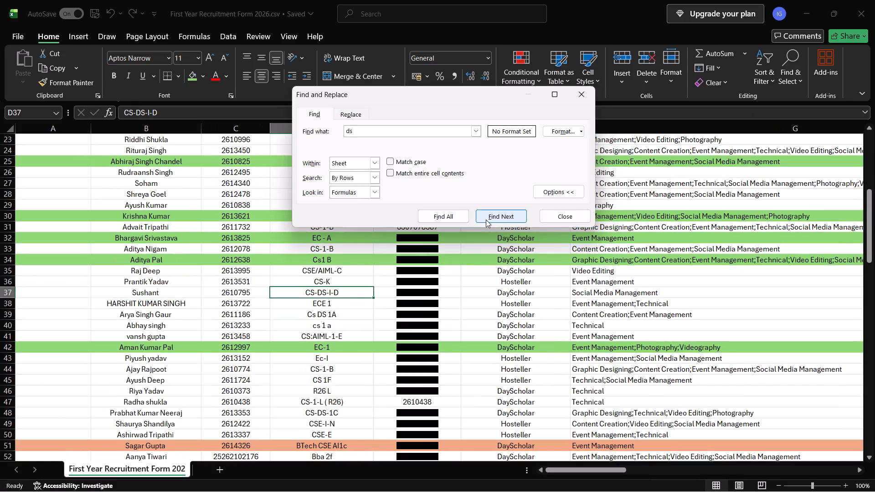
click(486, 220)
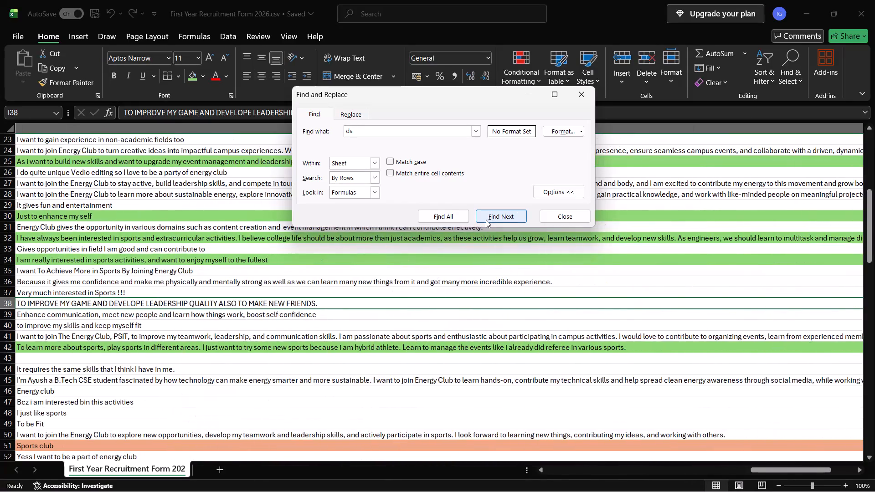
click(486, 220)
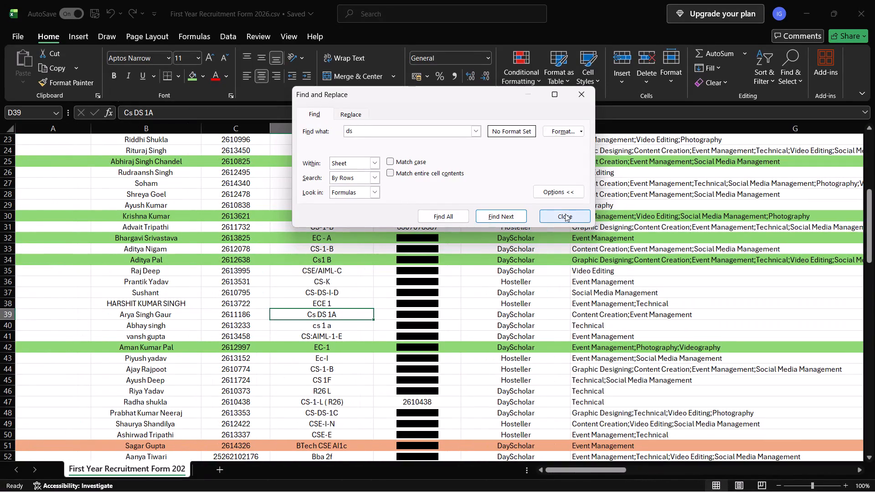
click(566, 216)
click(216, 358)
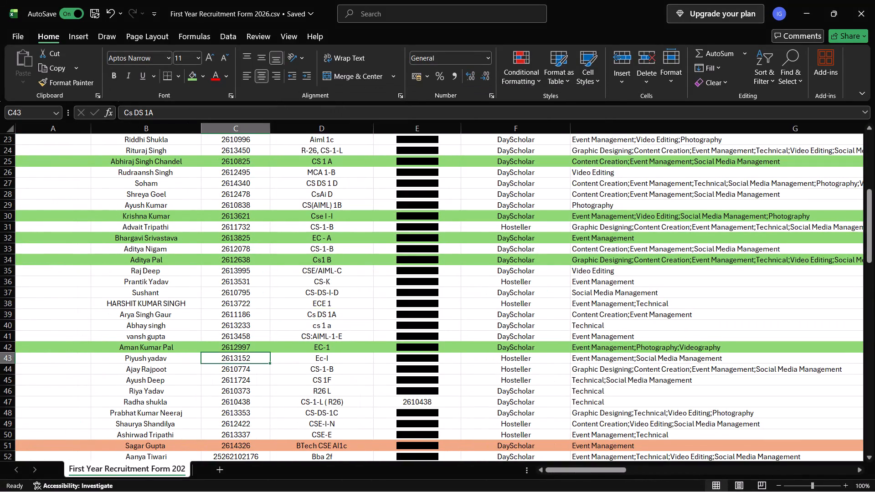
Add the missing applicant in row 126, below the last manual entry, with their name and the class CS DS 1C.
scroll(216, 358, down, 6)
scroll(216, 358, up, 2)
scroll(216, 358, down, 4)
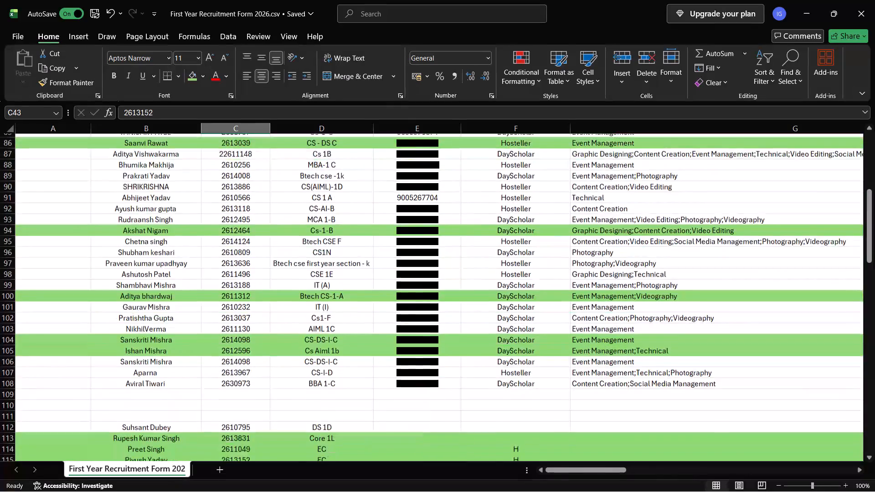
scroll(216, 358, down, 3)
click(154, 363)
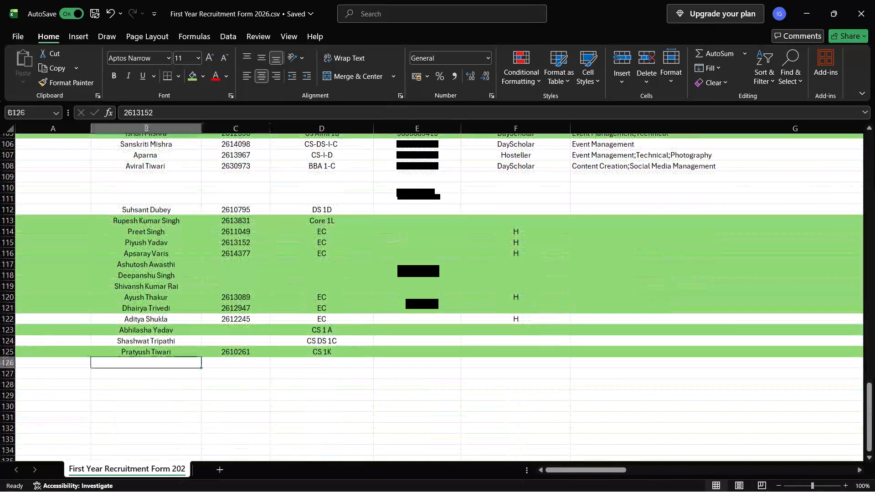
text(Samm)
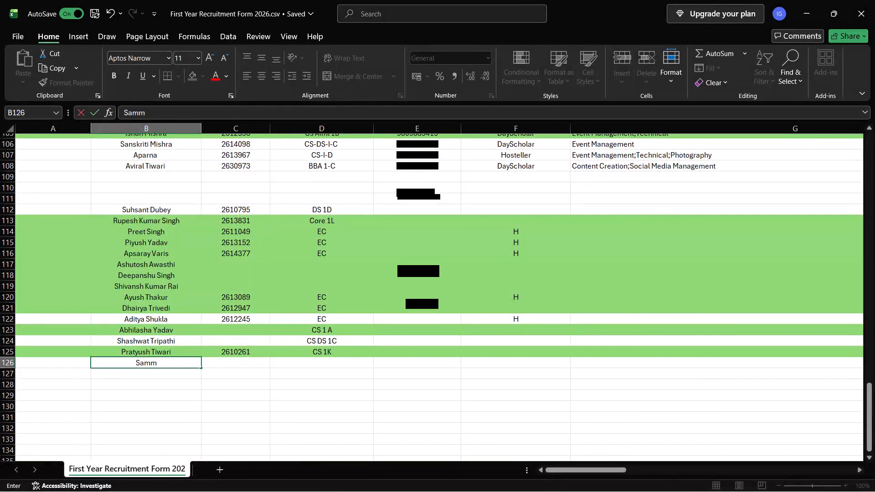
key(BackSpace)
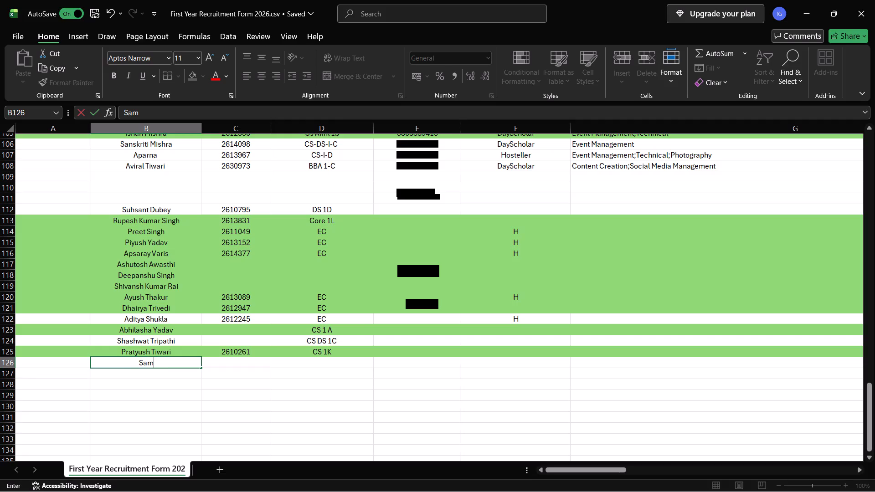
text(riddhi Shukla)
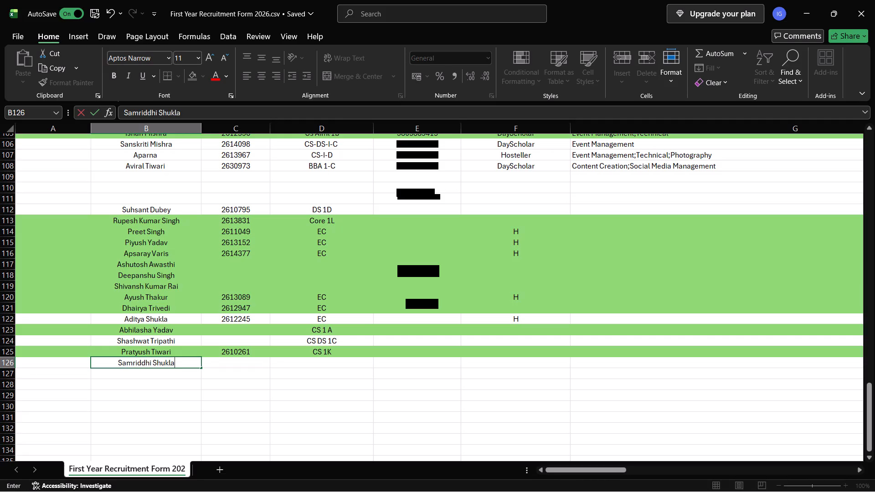
click(305, 363)
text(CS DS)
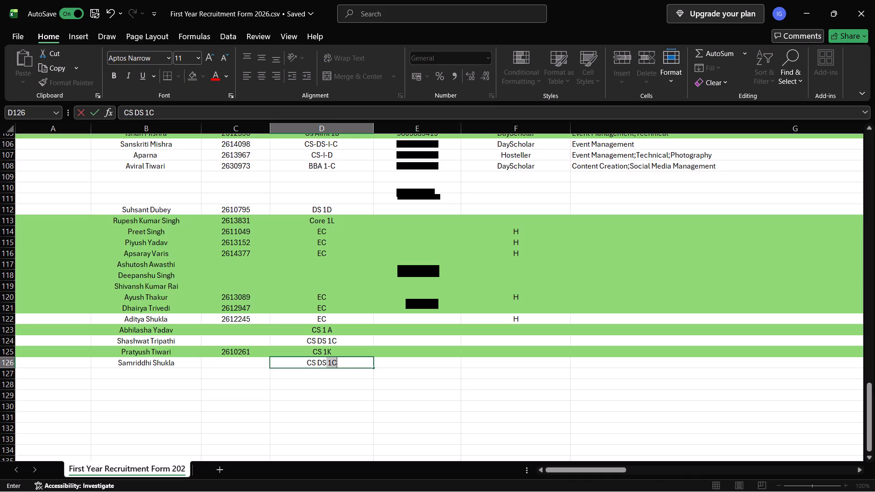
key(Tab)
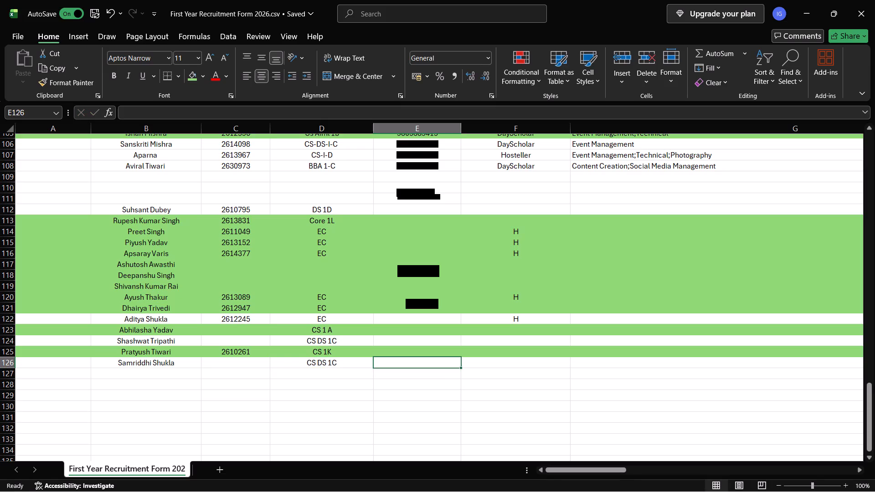
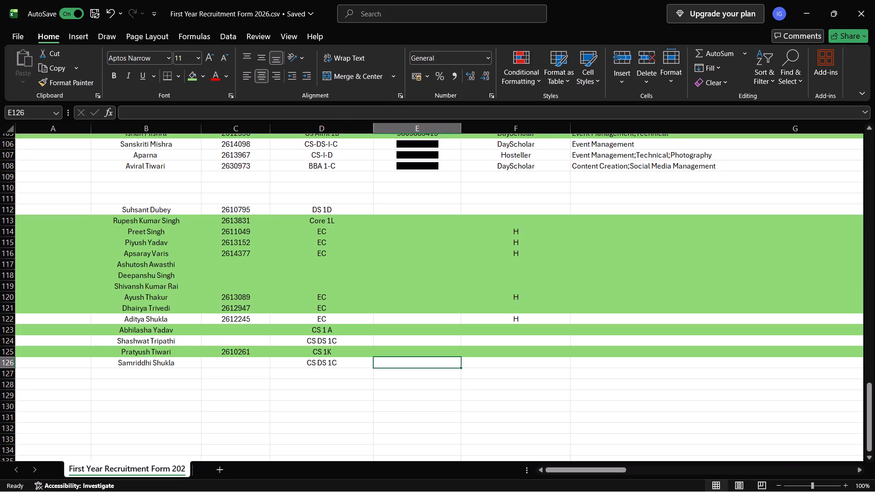
Highlight the newly added applicant's row 126 in green, matching the other selected applicants.
click(546, 368)
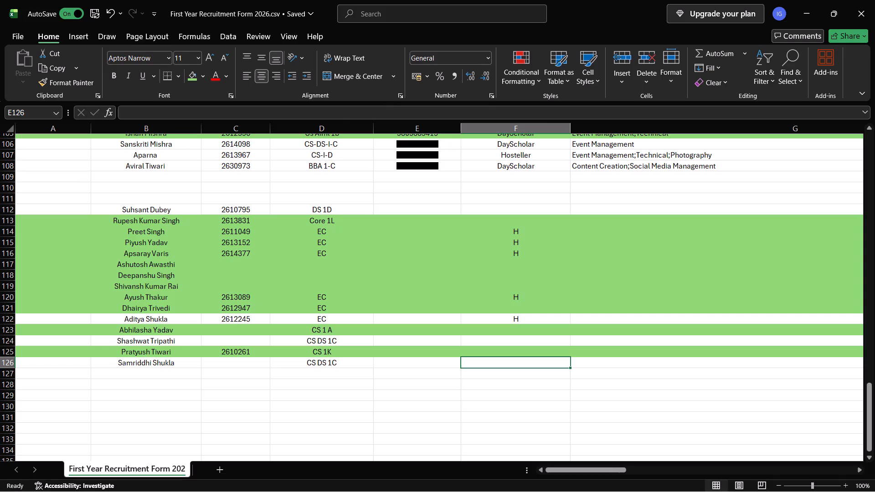
click(332, 370)
click(353, 361)
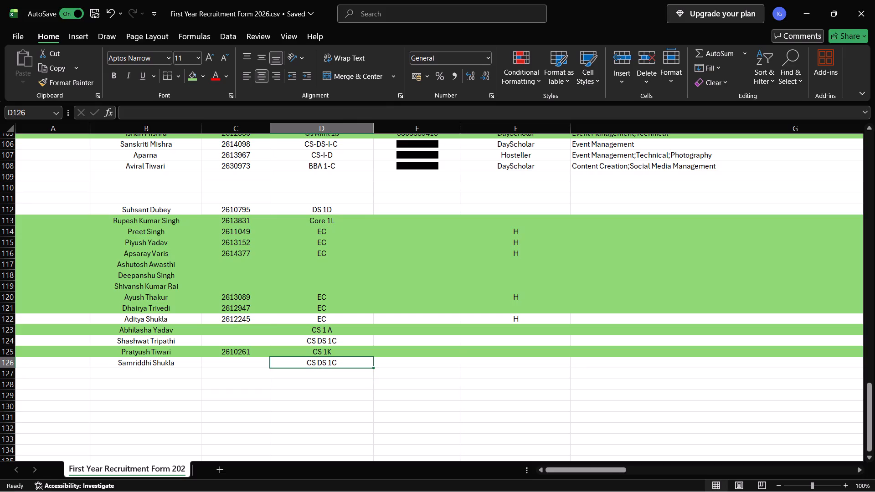
click(475, 360)
scroll(475, 360, up, 1)
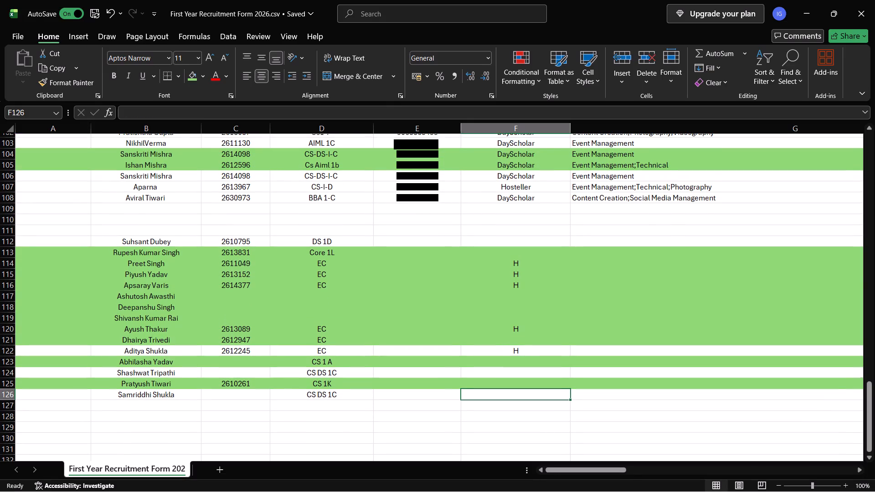
click(6, 395)
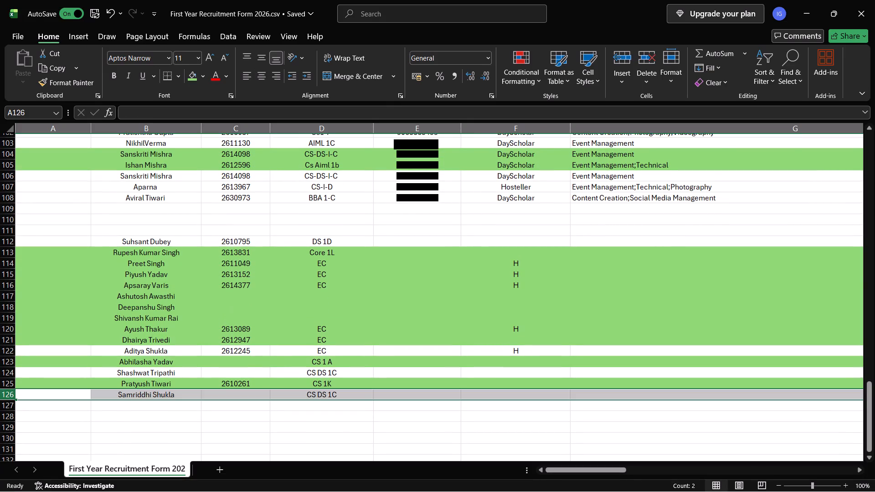
click(194, 78)
click(222, 206)
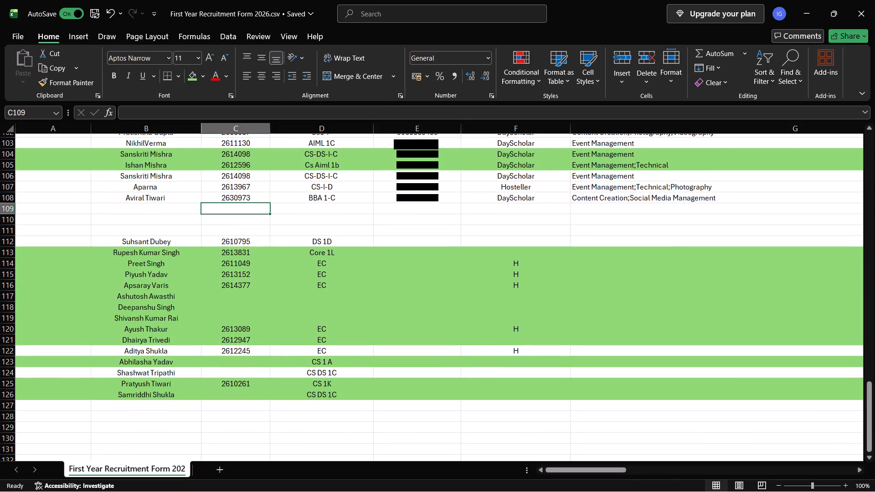
Review the names, classes and highlighting of the form applicants in rows 81 to 108.
scroll(222, 206, up, 2)
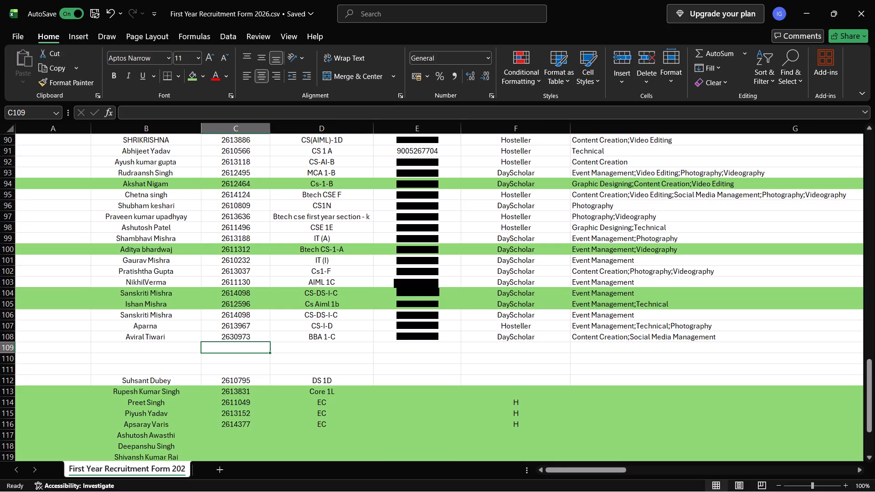
scroll(204, 304, up, 1)
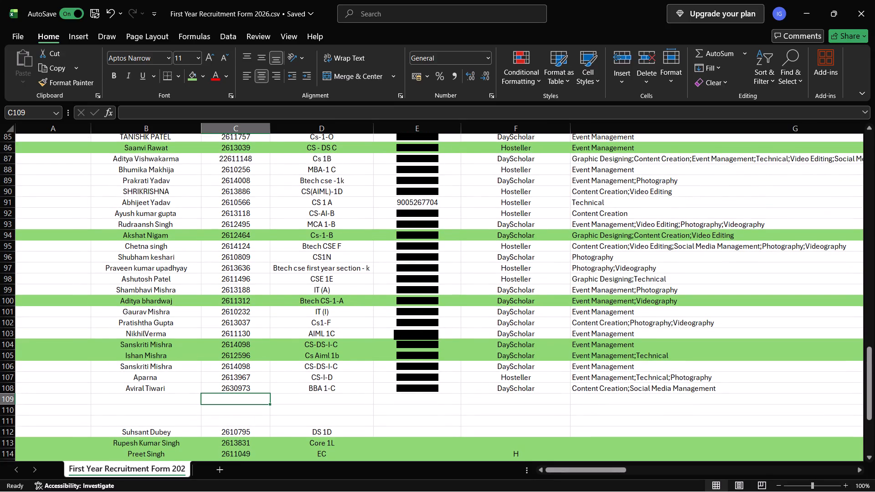
scroll(204, 304, up, 1)
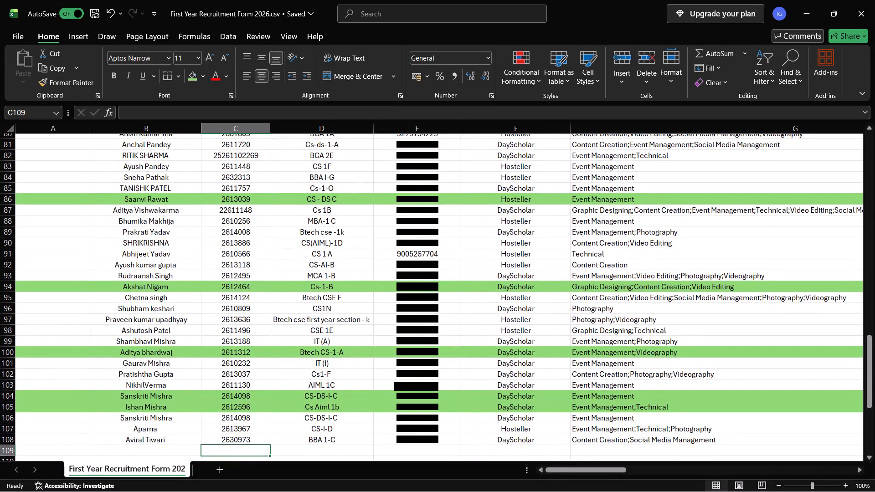
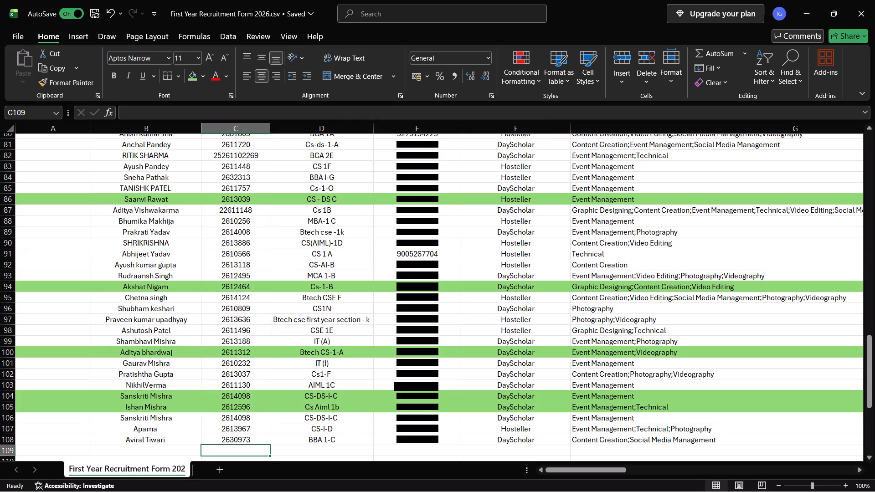
Examine the applicants in rows 78 to 108, including their chosen domains, prior experience and reasons for joining the club.
click(222, 335)
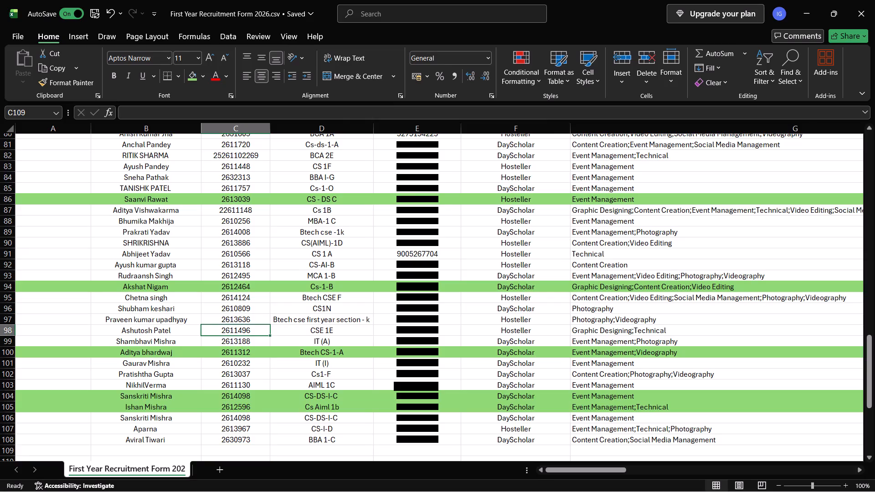
click(258, 328)
click(269, 321)
scroll(269, 321, up, 1)
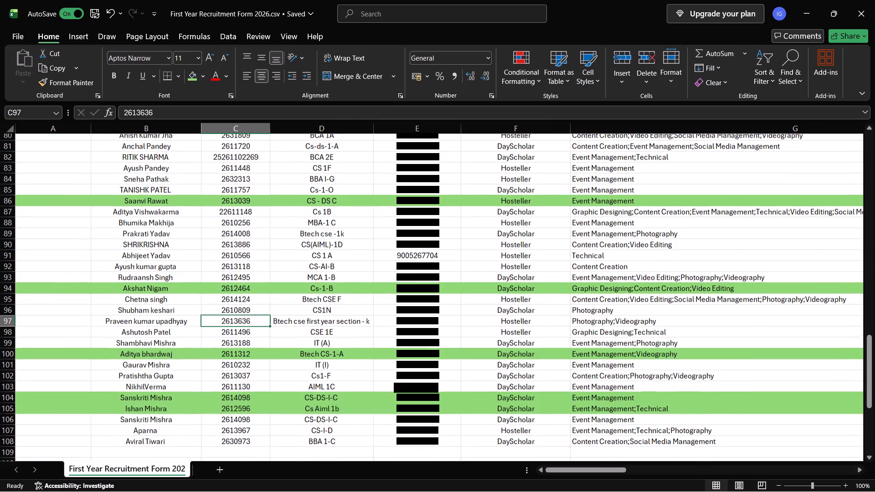
scroll(269, 321, up, 2)
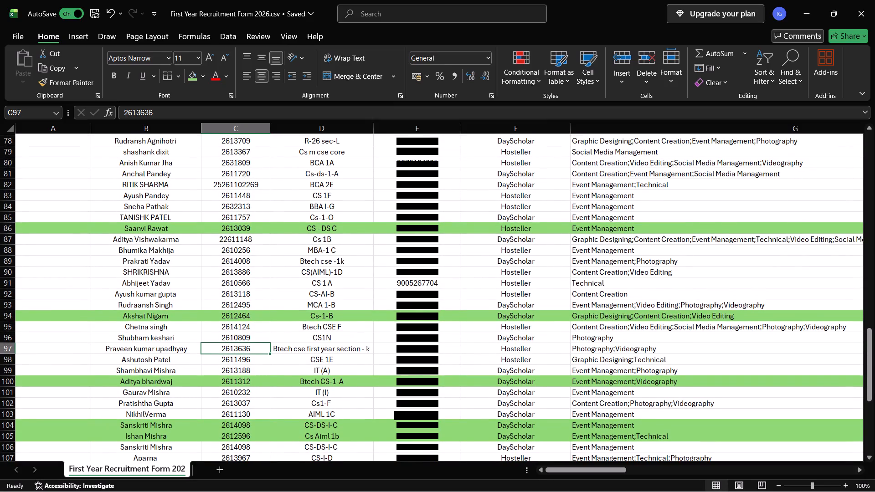
click(246, 327)
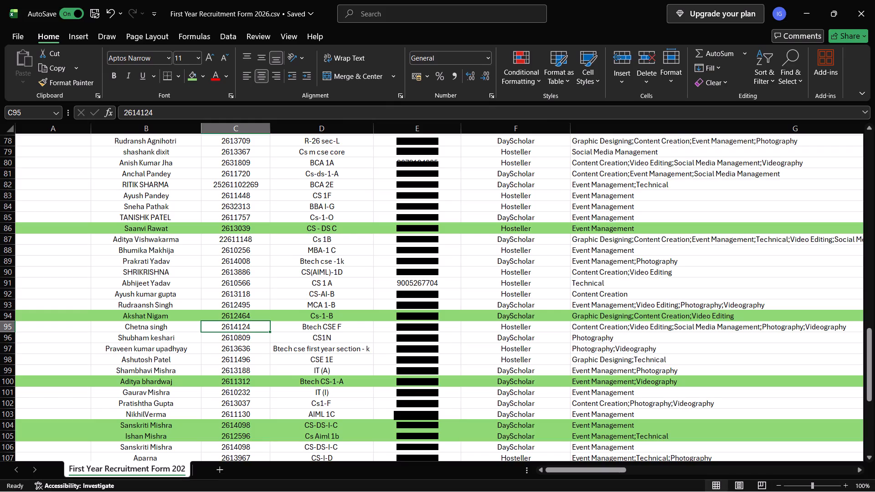
click(145, 251)
click(146, 260)
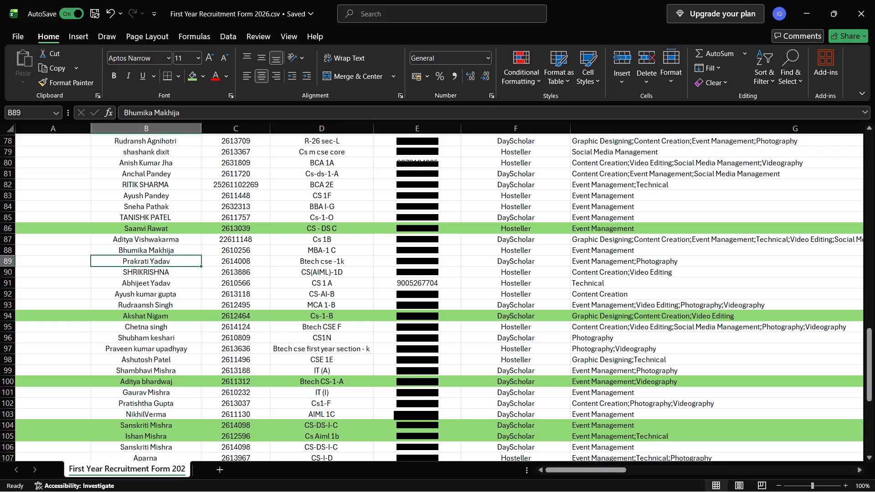
click(165, 252)
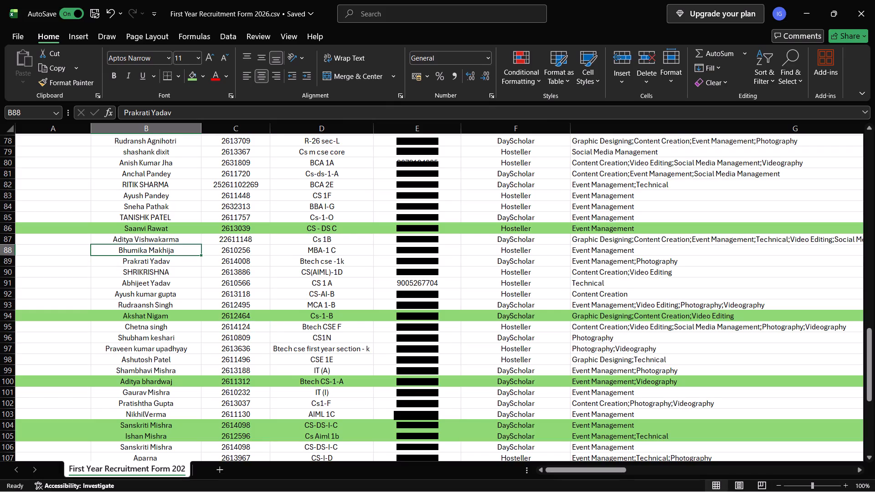
click(170, 331)
scroll(392, 352, left, 4)
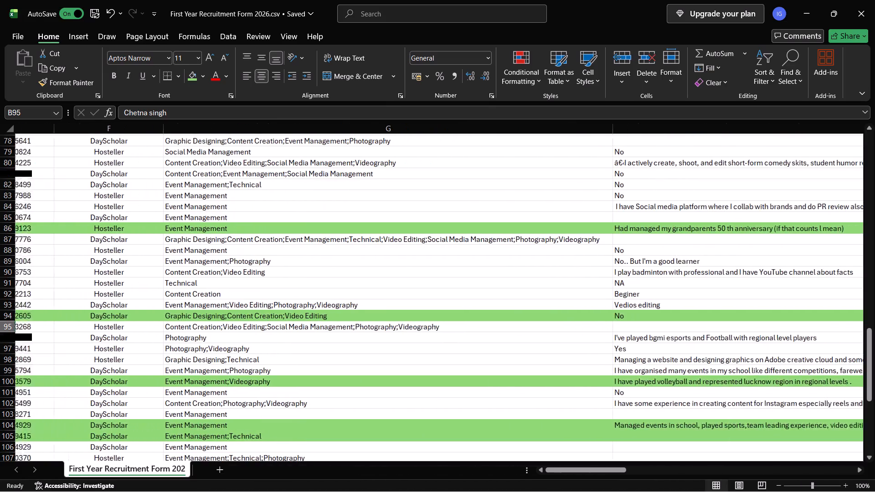
scroll(392, 352, left, 7)
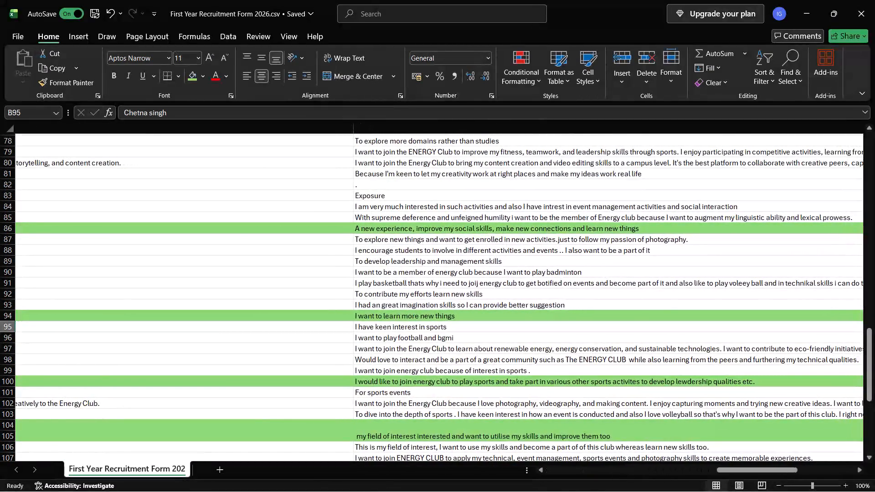
scroll(392, 352, right, 13)
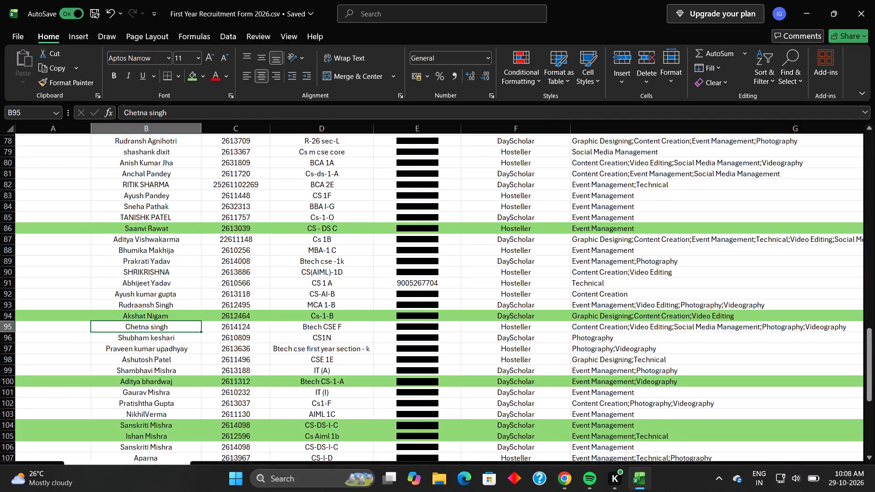
Review the applicants' classes, domains and row highlighting from the manually added entries below row 112 back up to row 33.
click(363, 354)
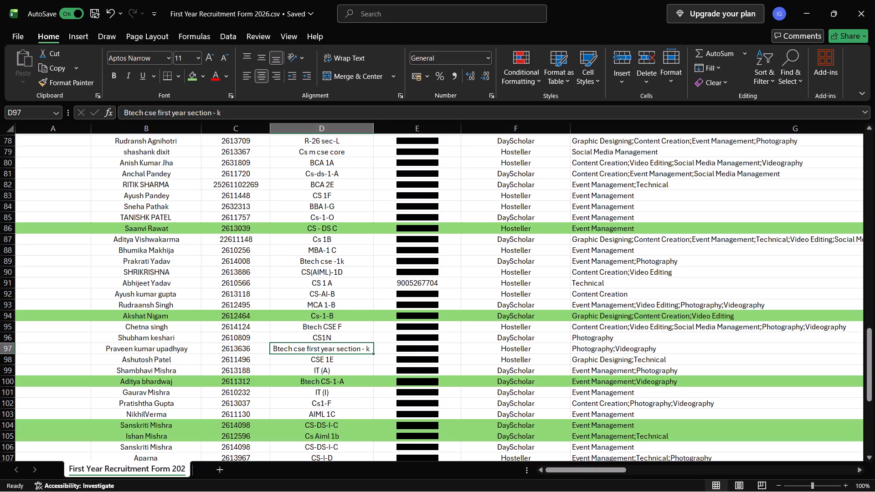
click(101, 347)
scroll(101, 347, down, 1)
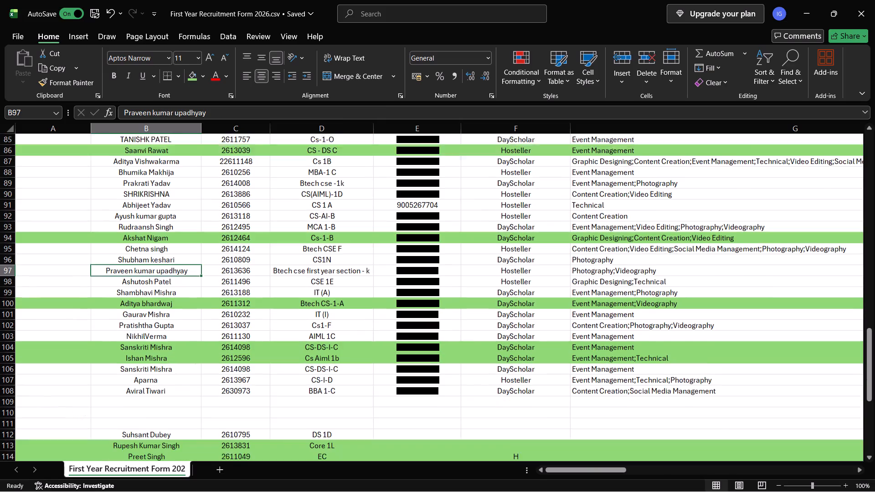
scroll(101, 347, down, 1)
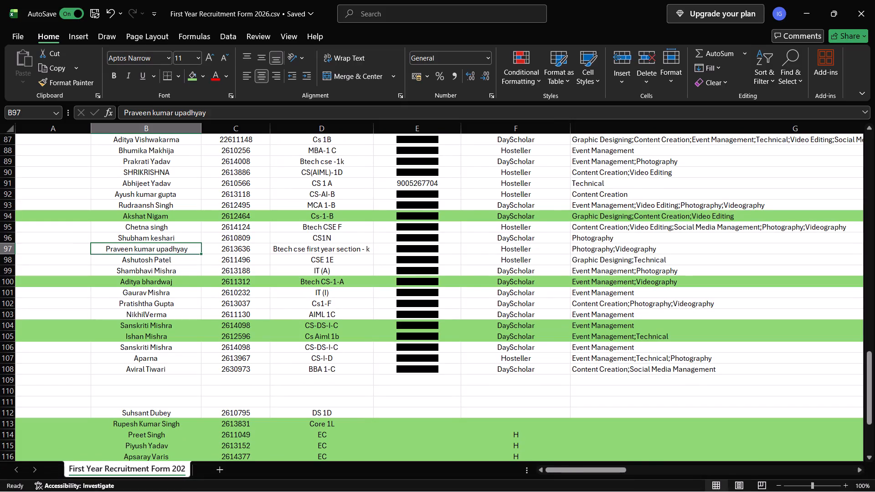
scroll(454, 388, down, 2)
scroll(454, 388, up, 5)
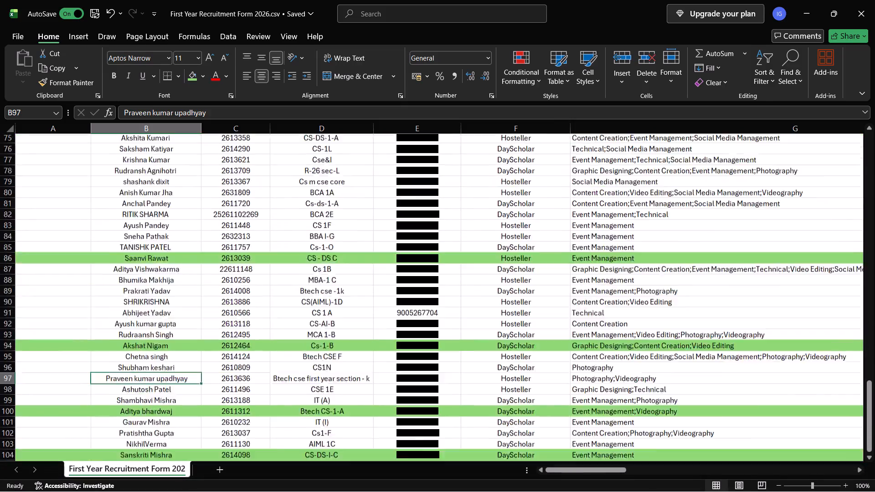
scroll(454, 388, up, 3)
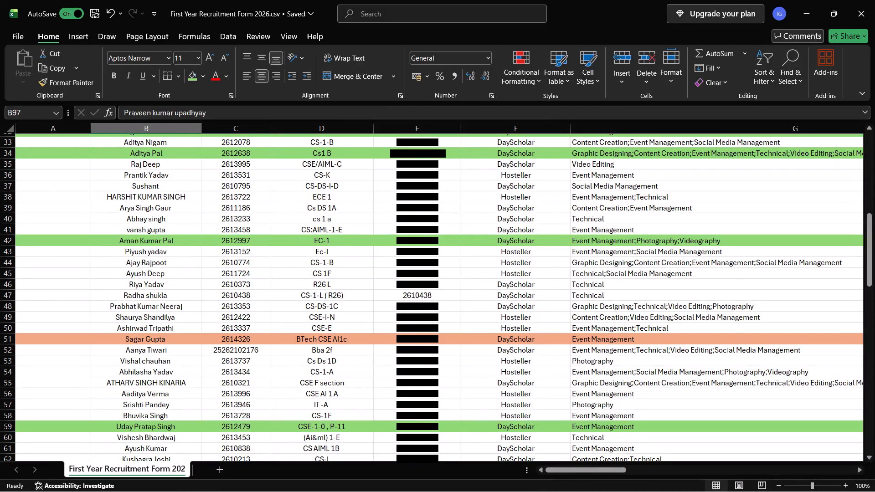
click(282, 297)
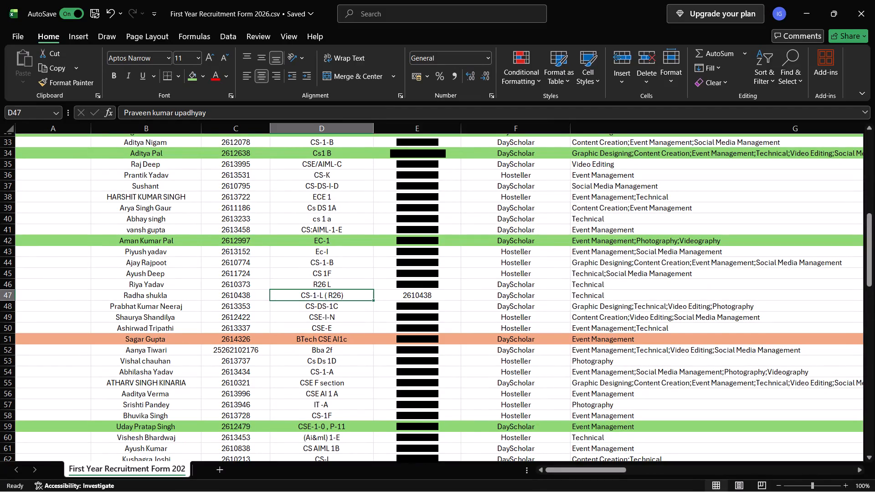
Switch to Chrome and open Google Drive's Shared with me page in a new tab.
click(560, 487)
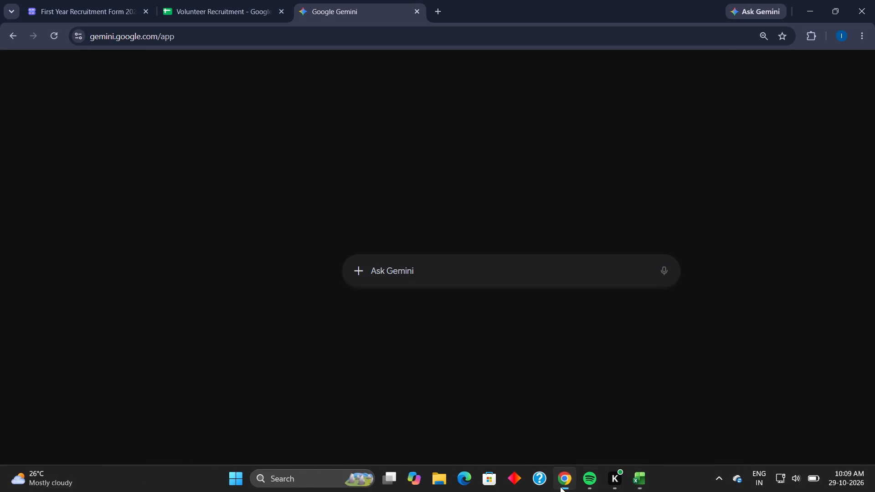
click(434, 11)
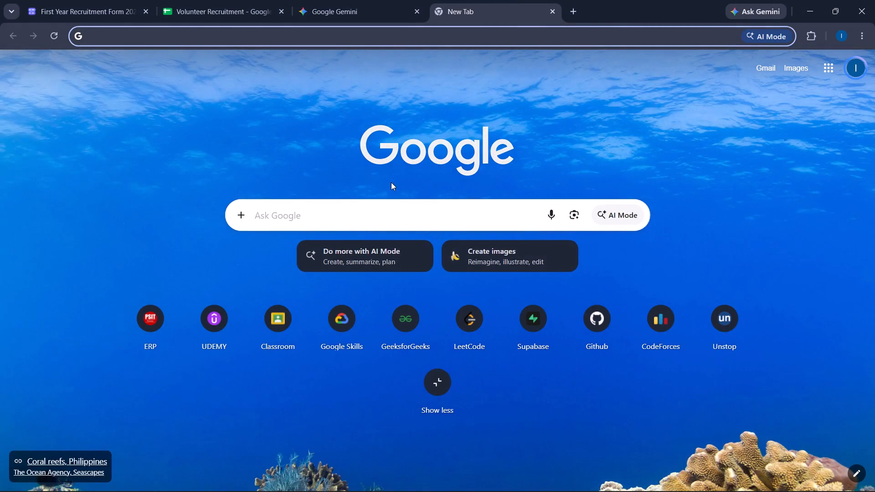
text(dr)
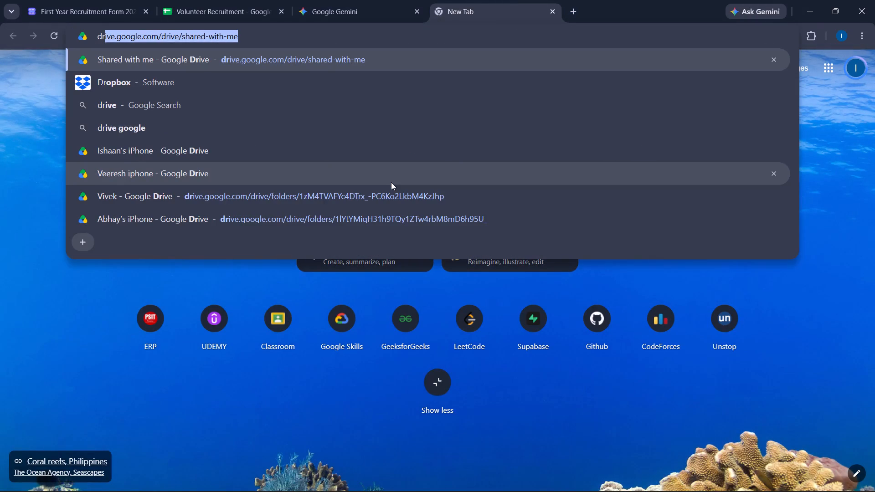
key(Return)
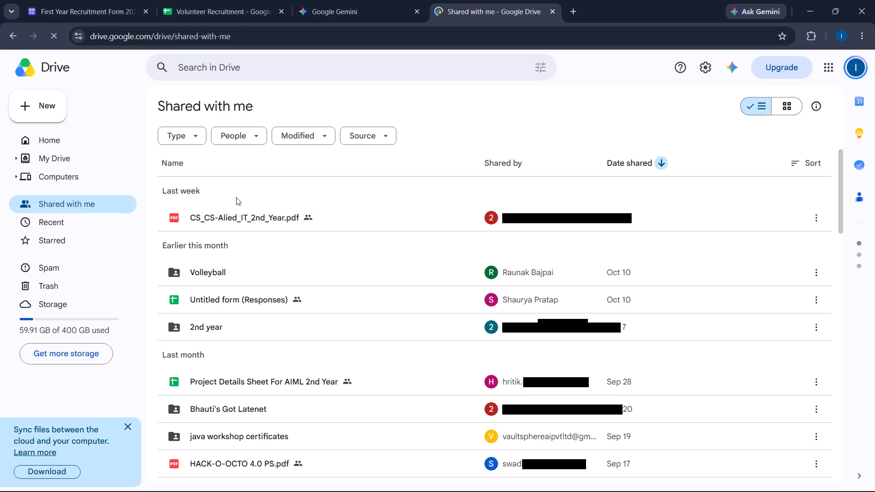
Find the Energy Club OFFICIAL folder among the files shared in Drive and open it.
click(242, 222)
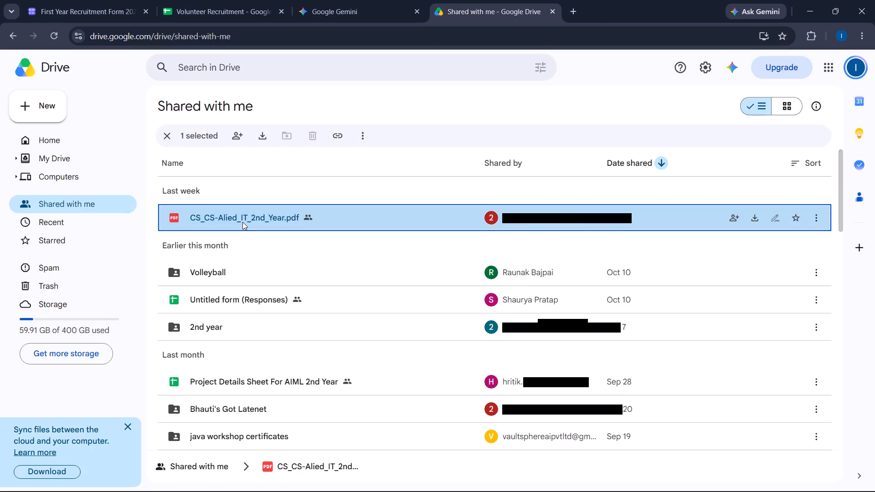
click(245, 257)
scroll(245, 257, down, 1)
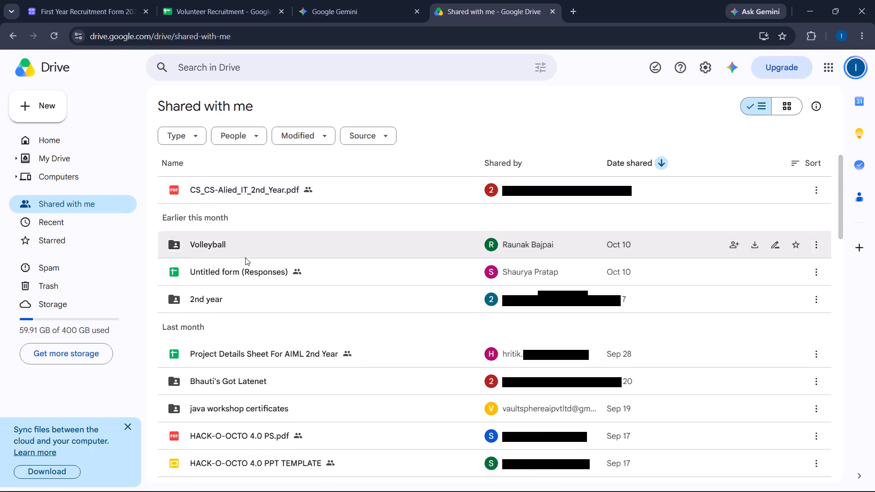
scroll(245, 257, down, 2)
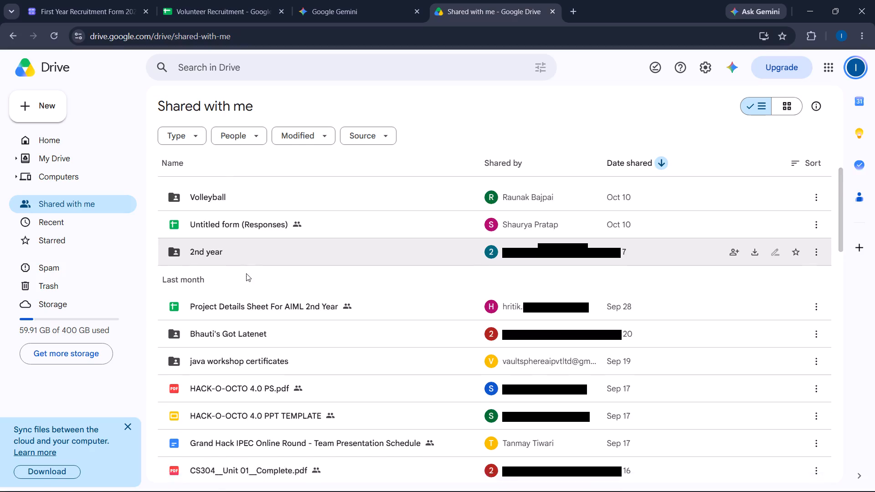
scroll(246, 273, down, 1)
scroll(246, 273, up, 1)
click(111, 149)
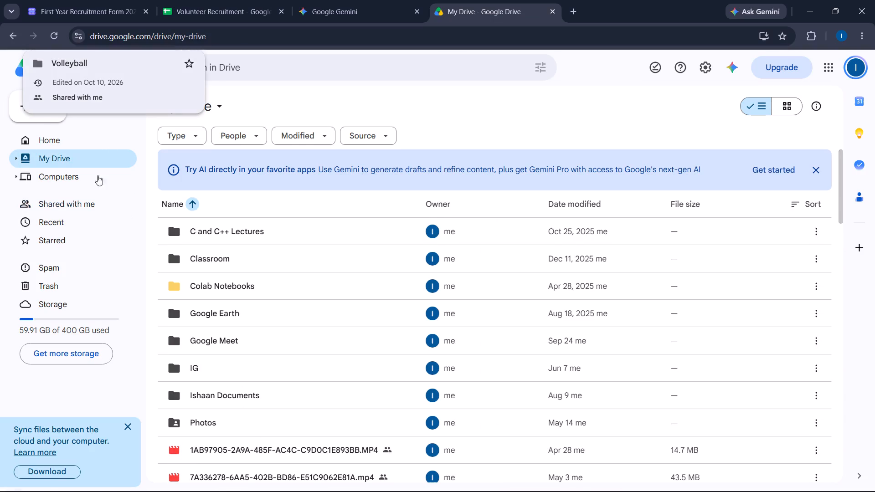
click(91, 208)
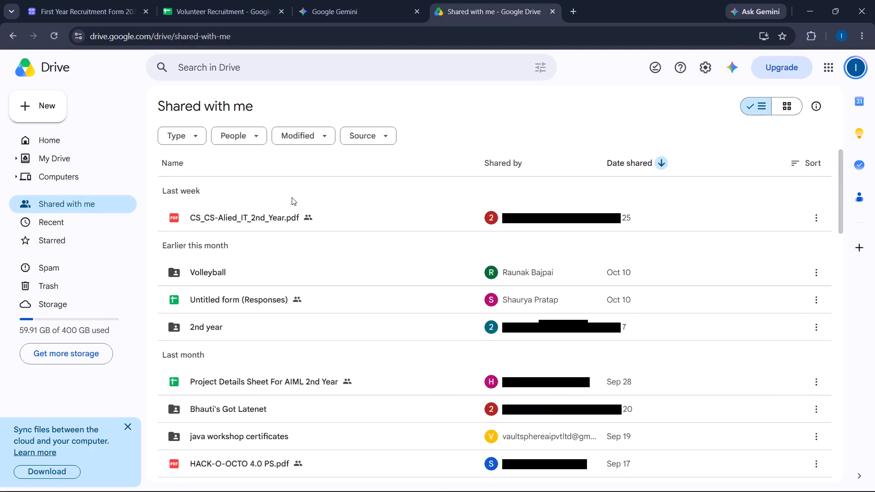
scroll(292, 197, up, 1)
scroll(292, 197, down, 3)
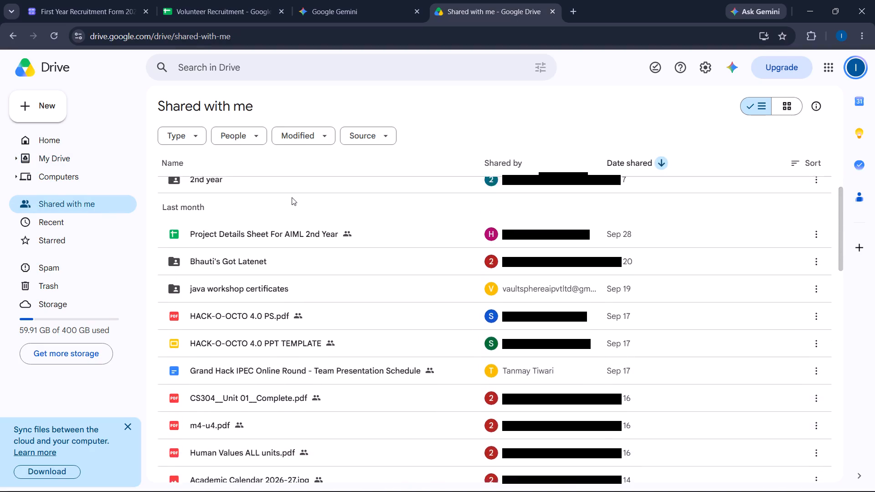
scroll(292, 197, down, 6)
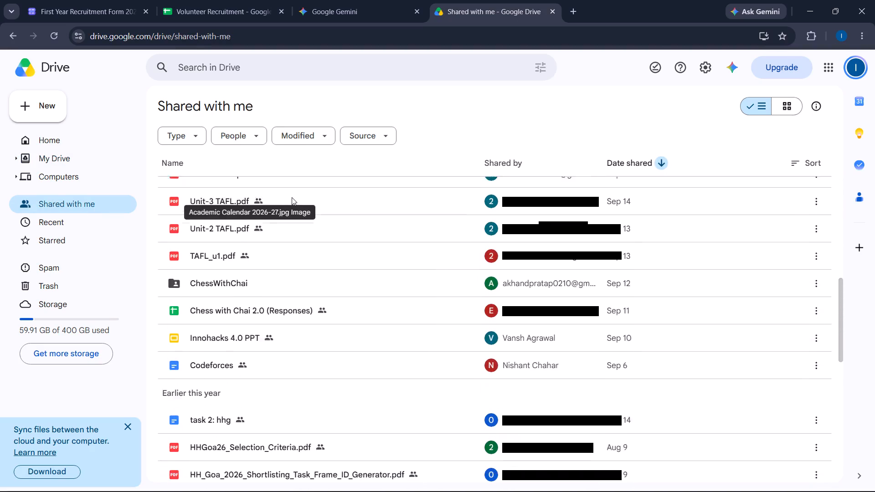
scroll(292, 197, down, 4)
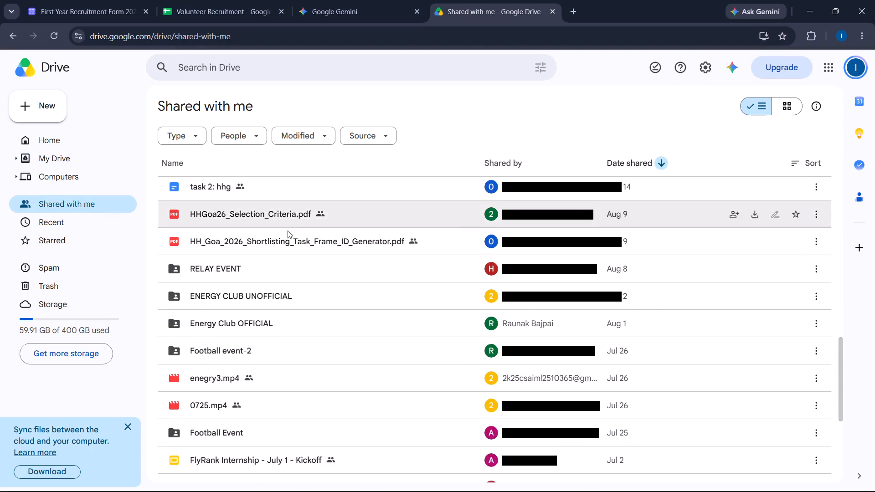
click(277, 313)
double_click(261, 320)
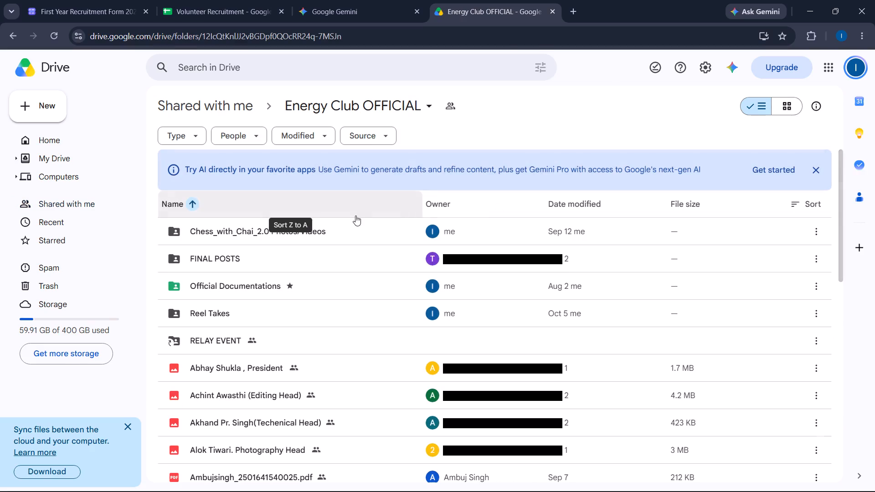
Open Task Delegation Breakdown Final.pdf from the Official Documentations folder.
double_click(290, 272)
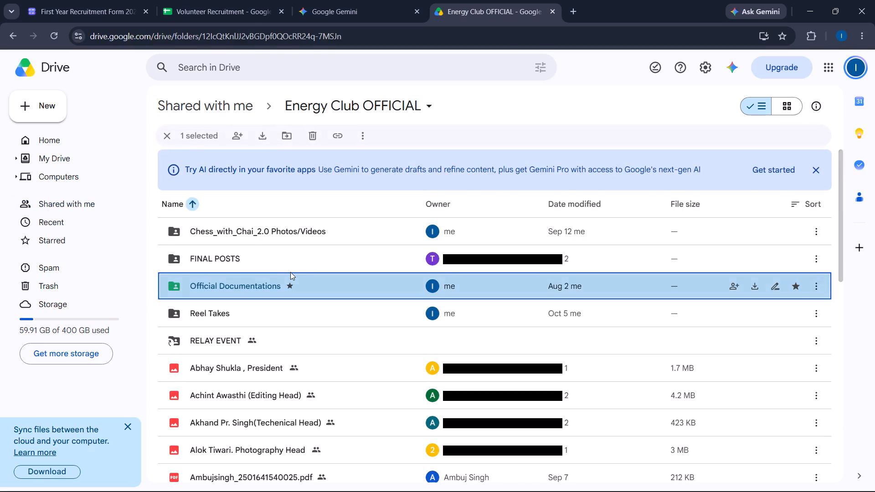
double_click(288, 263)
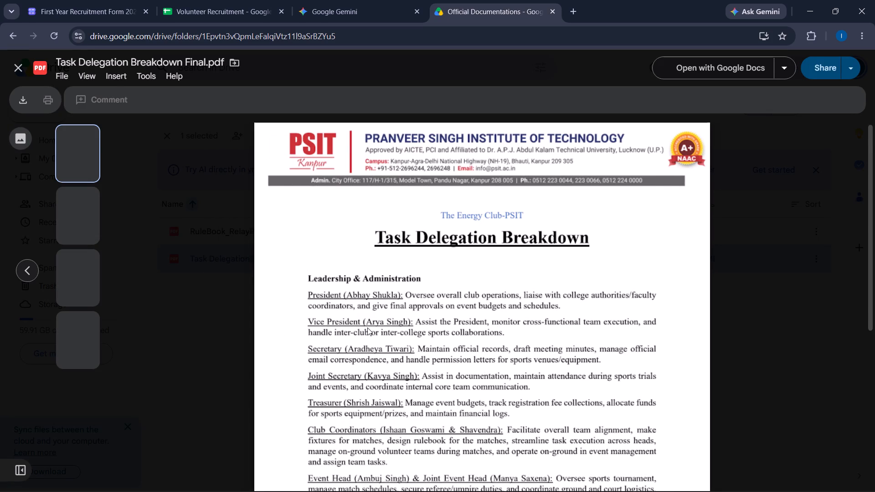
Read the club roles and responsibilities on both pages of the Task Delegation Breakdown document.
scroll(367, 328, down, 2)
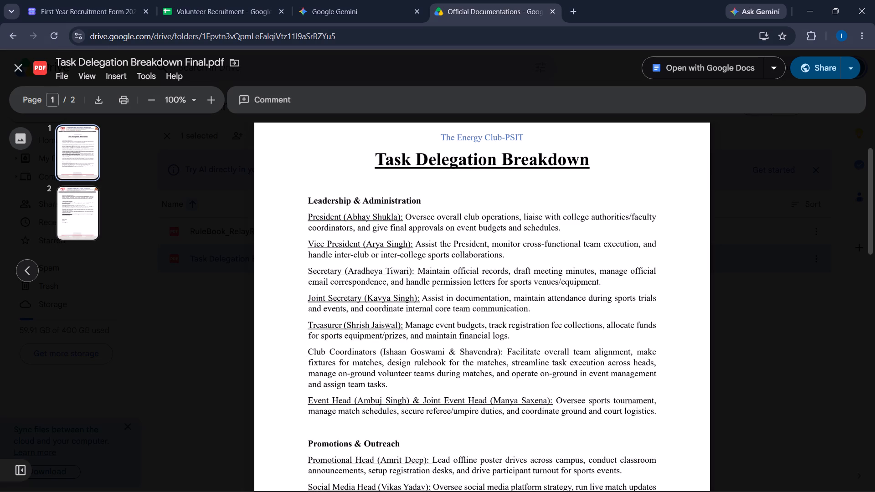
scroll(367, 328, down, 3)
scroll(367, 328, up, 3)
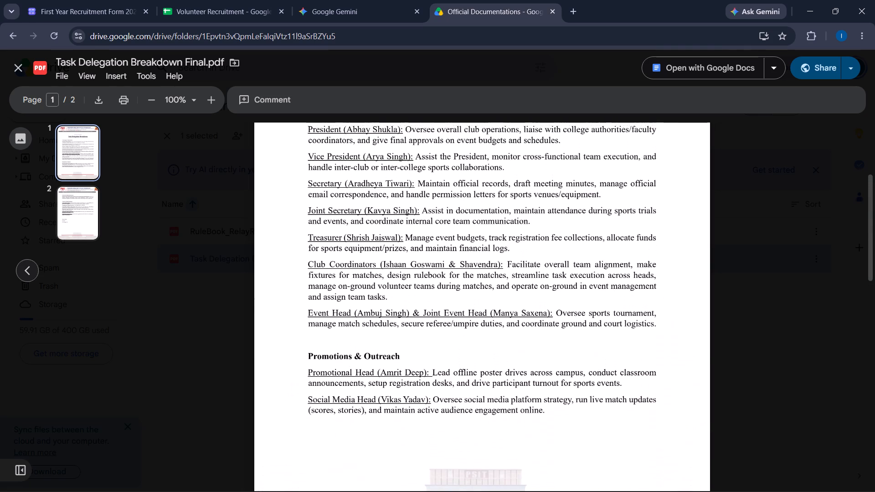
scroll(367, 328, down, 9)
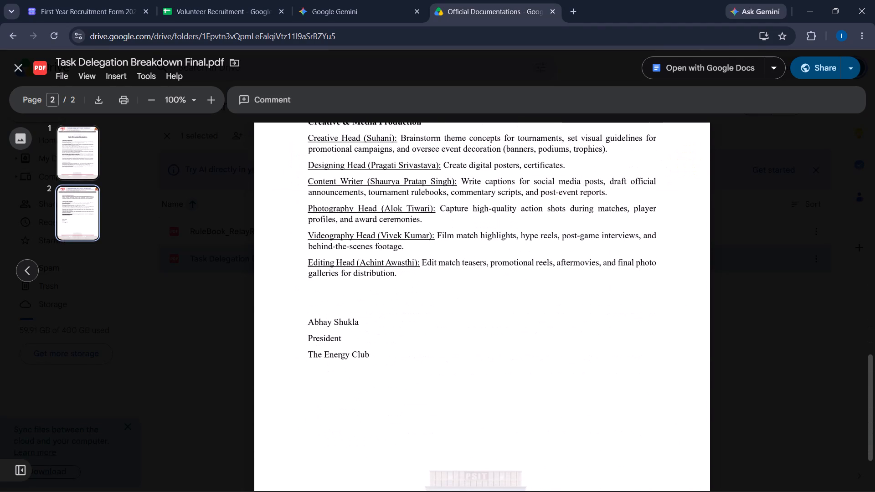
scroll(367, 328, down, 3)
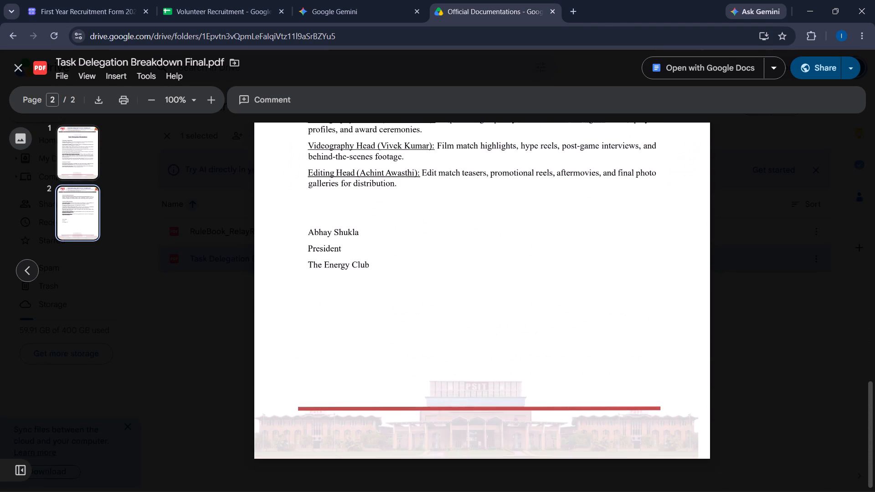
scroll(367, 328, up, 2)
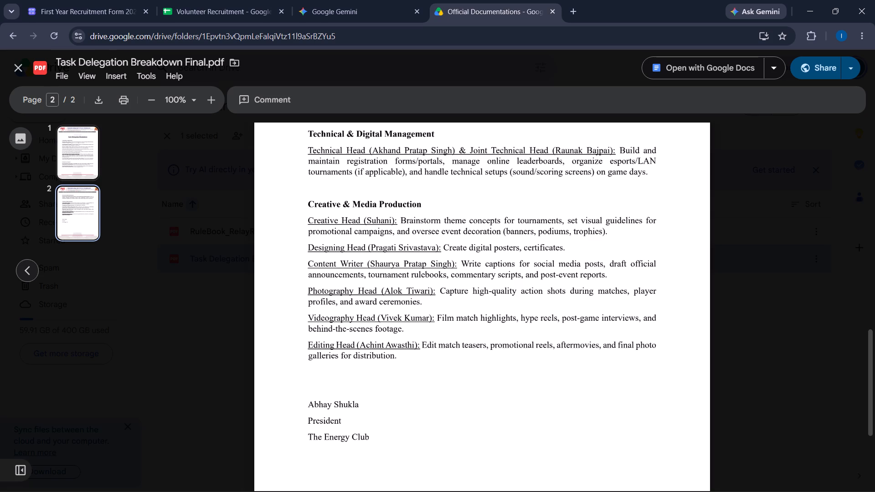
scroll(377, 227, up, 2)
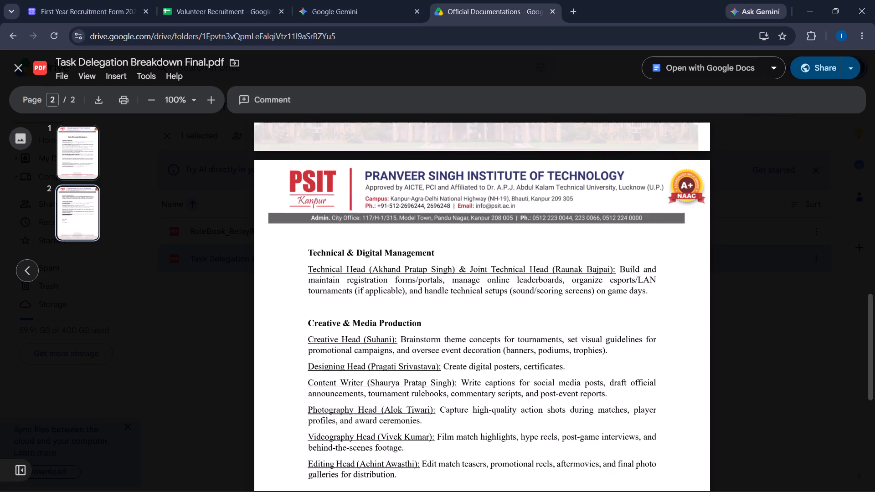
scroll(377, 227, up, 9)
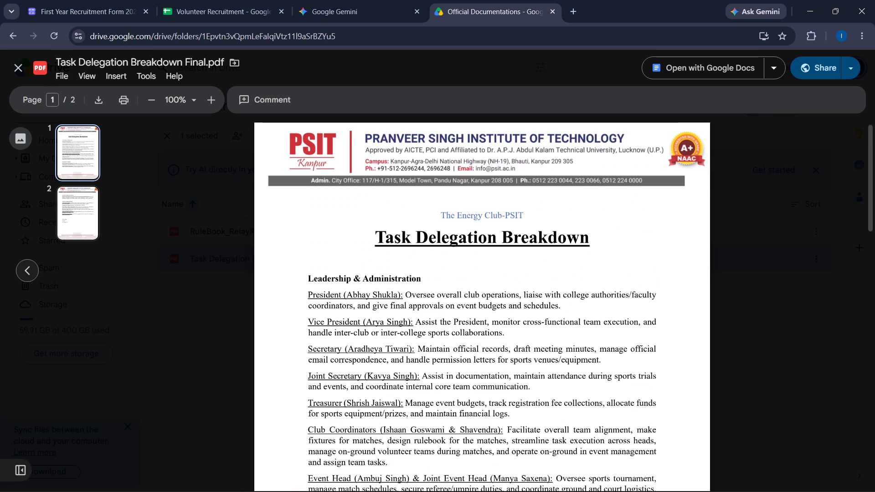
scroll(377, 227, down, 2)
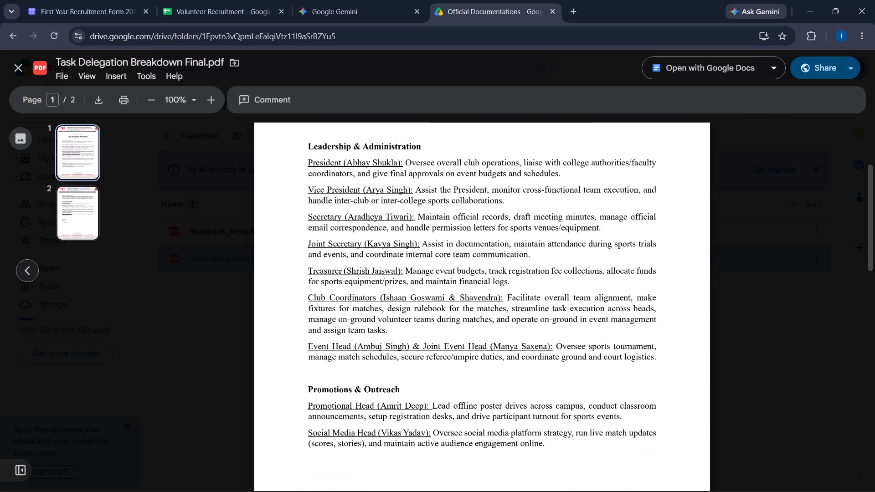
scroll(377, 227, down, 7)
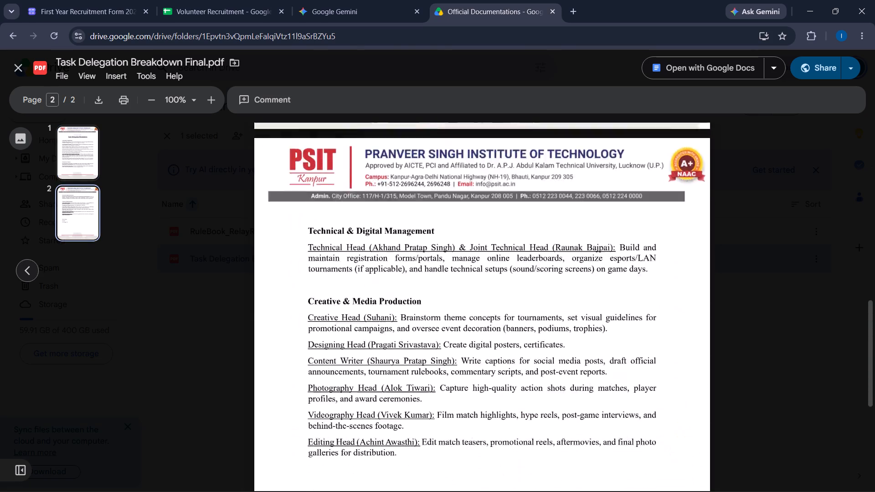
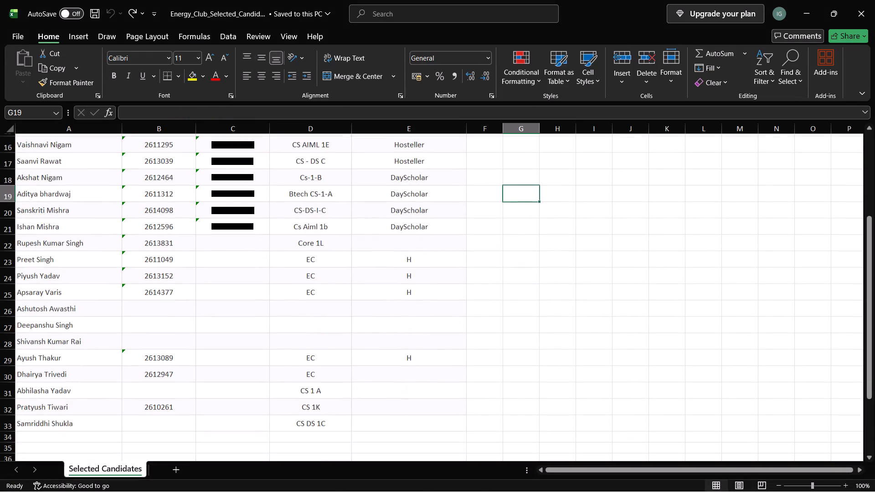
scroll(534, 312, down, 1)
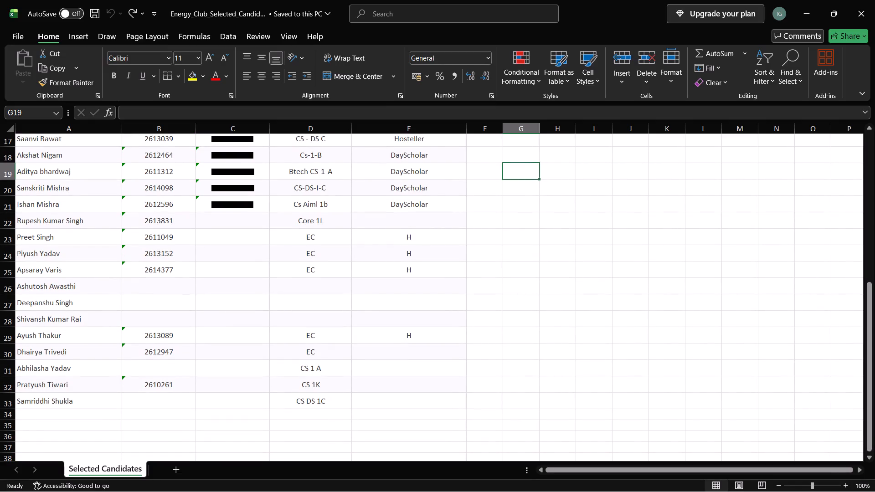
scroll(160, 353, down, 1)
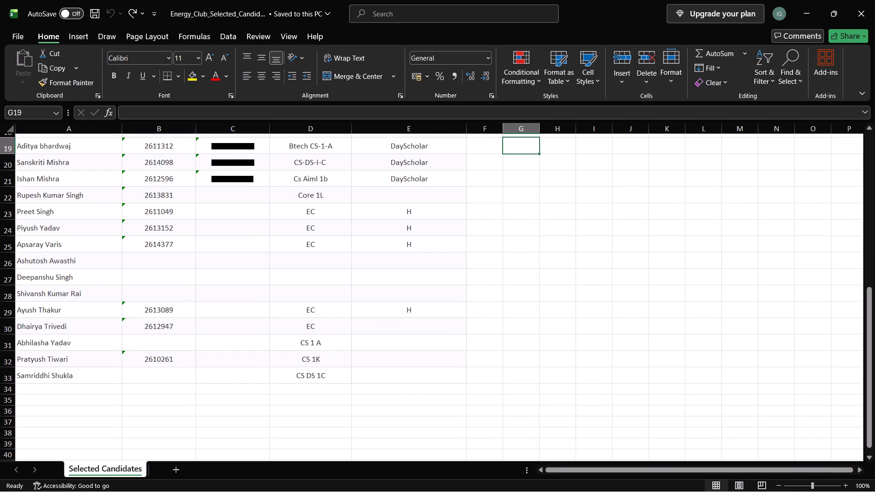
click(160, 374)
scroll(314, 348, up, 5)
scroll(314, 348, down, 1)
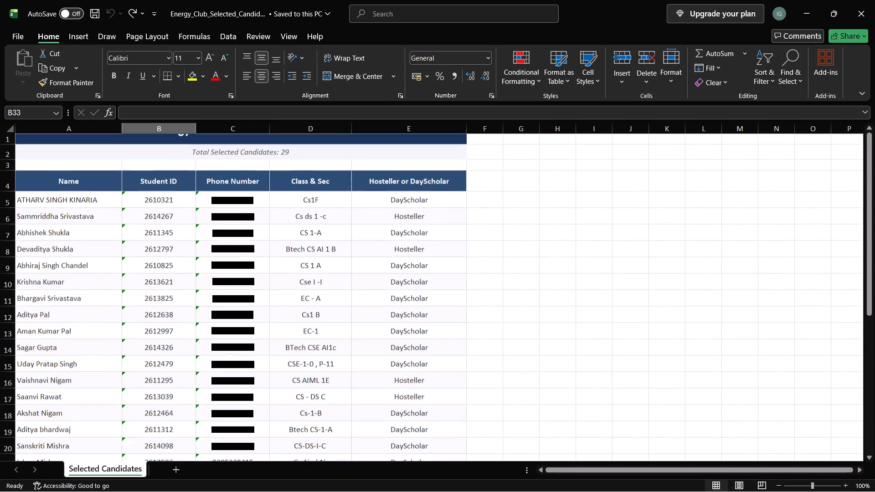
scroll(314, 348, down, 1)
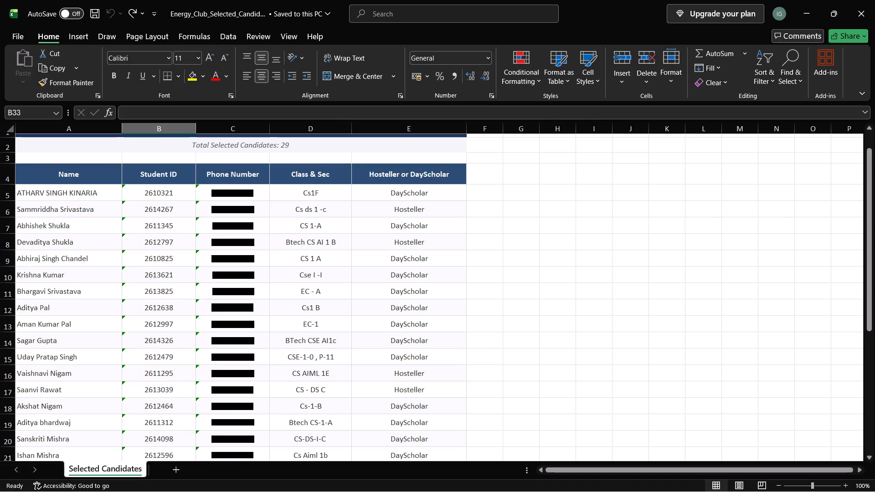
scroll(314, 348, down, 2)
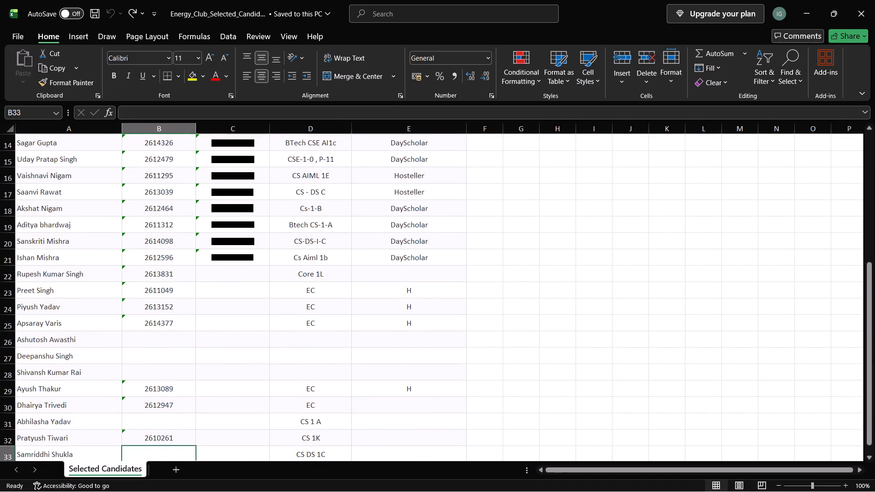
scroll(314, 348, down, 1)
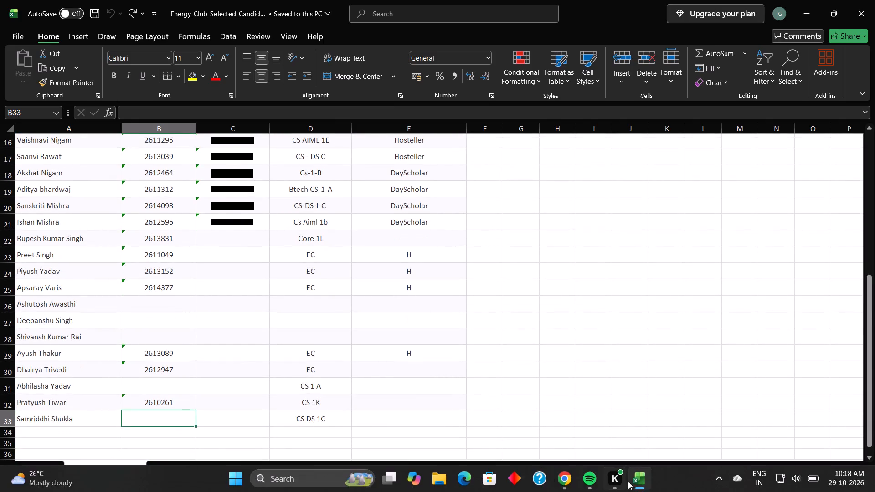
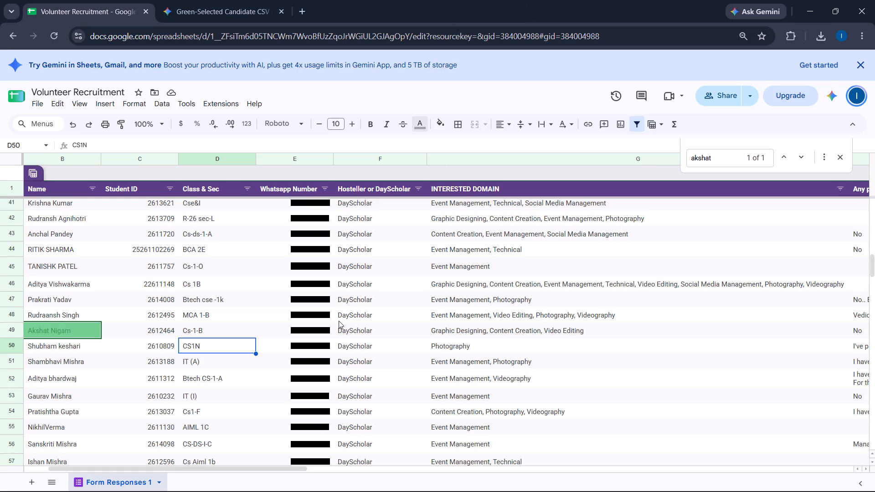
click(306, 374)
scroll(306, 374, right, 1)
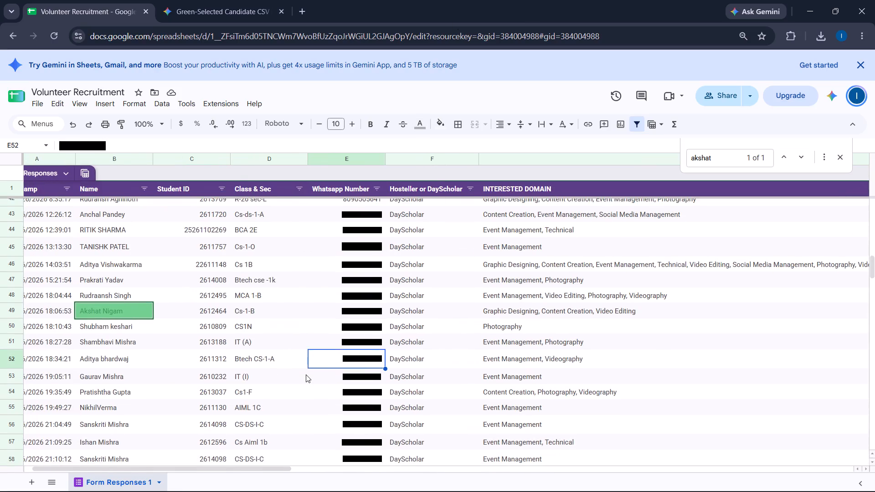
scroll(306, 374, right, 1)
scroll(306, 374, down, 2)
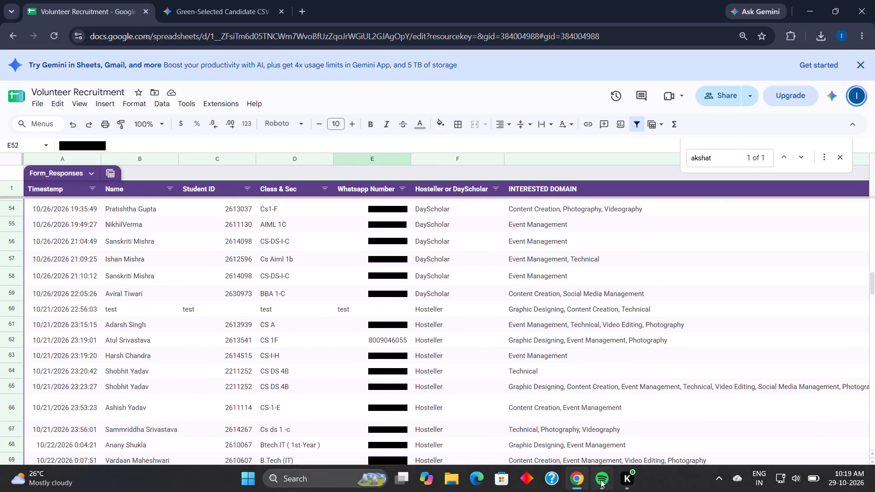
Switch to Excel and open the First Year Recruitment Form 2026.csv workbook from the recent files.
click(323, 481)
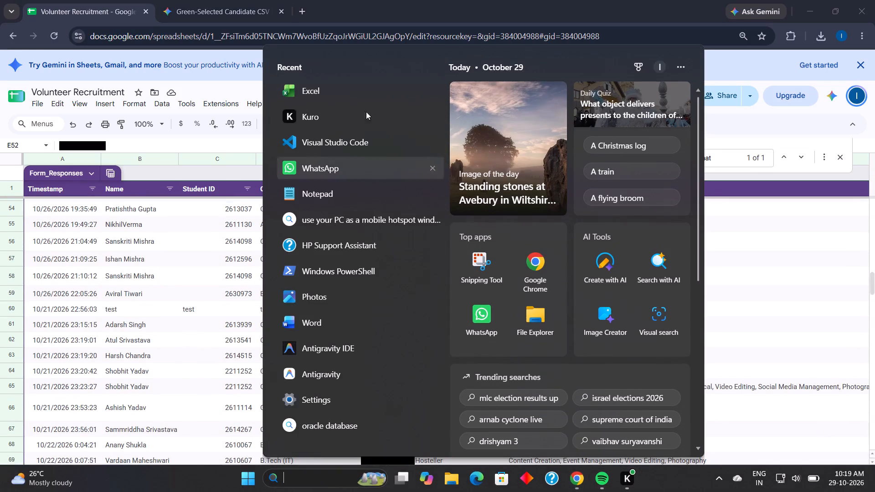
click(334, 95)
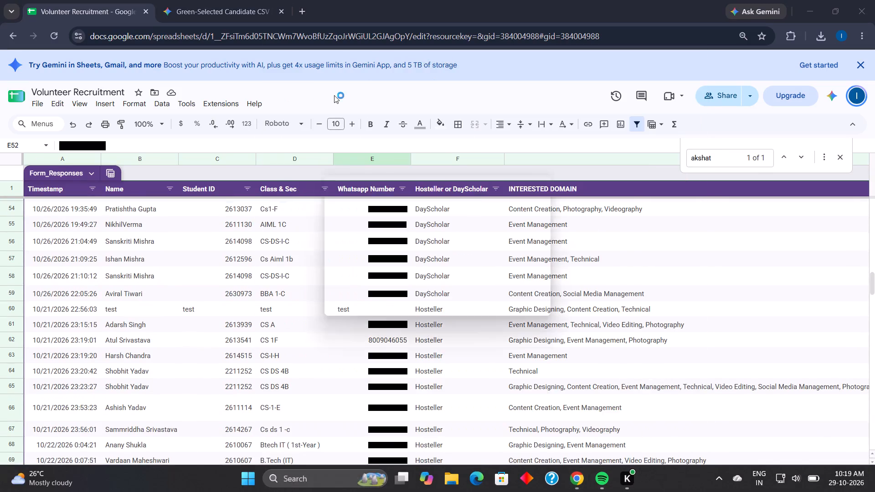
click(238, 312)
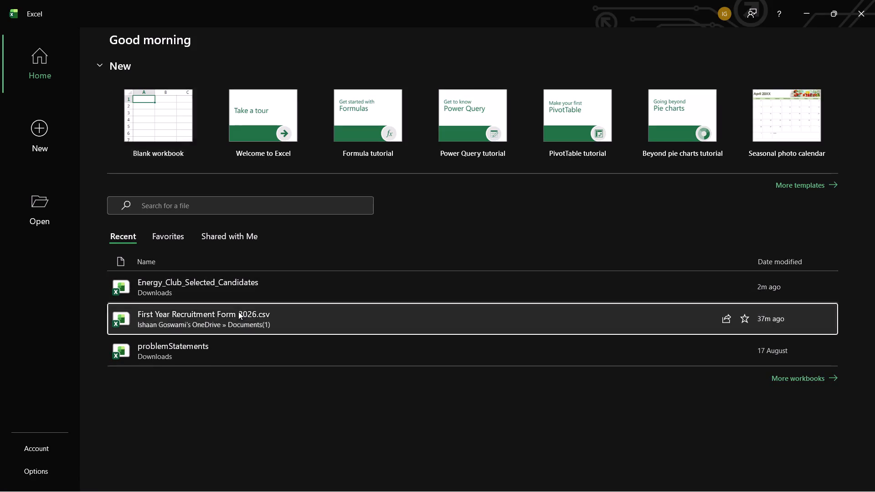
Examine the recruitment form's highlighted candidate rows from around row 91 up to row 28, checking the entries in rows 46 and 47.
click(254, 257)
scroll(254, 257, up, 4)
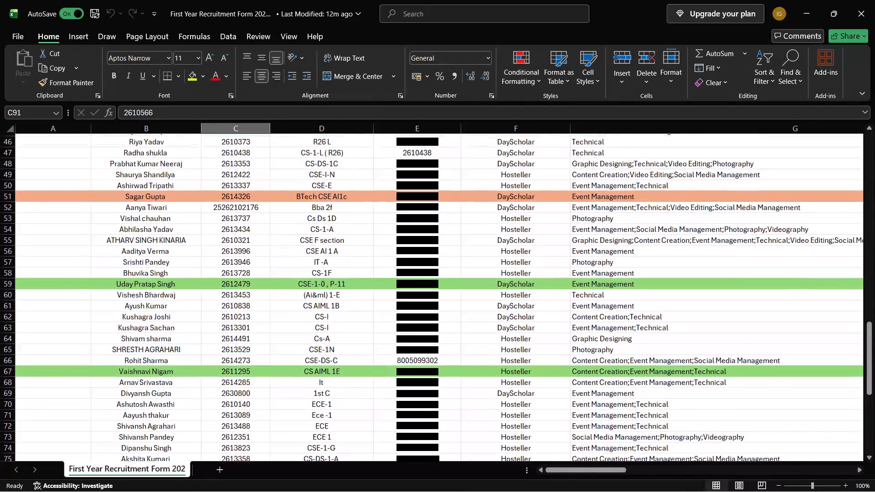
scroll(254, 257, up, 2)
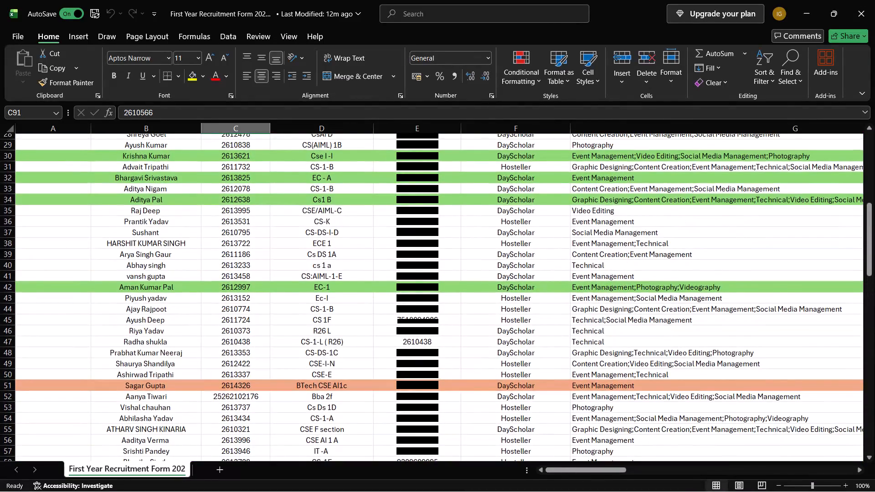
click(177, 338)
click(179, 333)
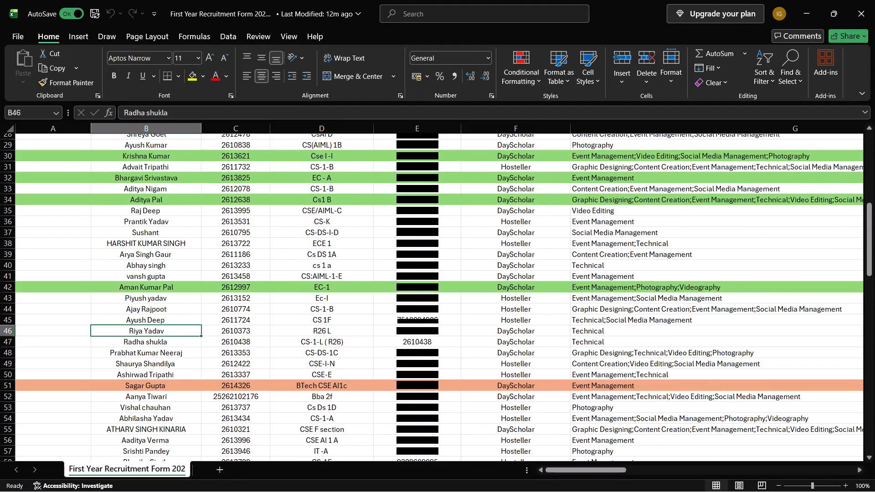
click(175, 343)
click(179, 333)
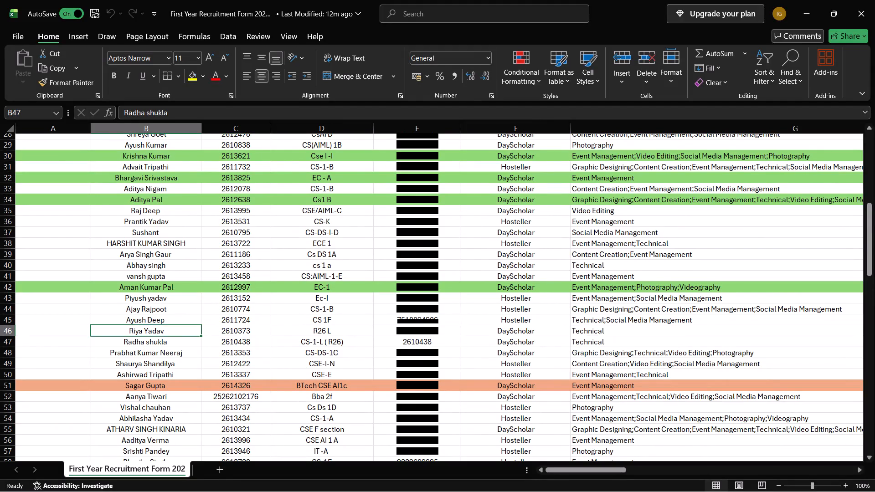
click(176, 339)
click(177, 332)
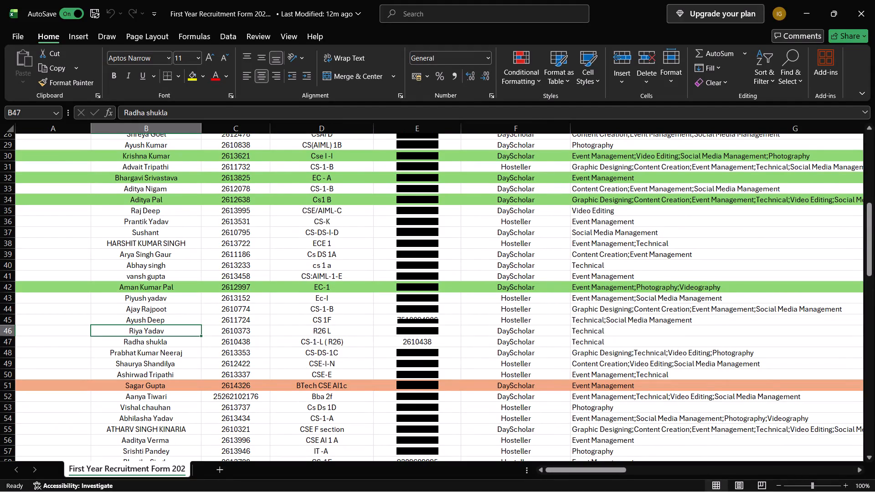
click(174, 341)
click(179, 326)
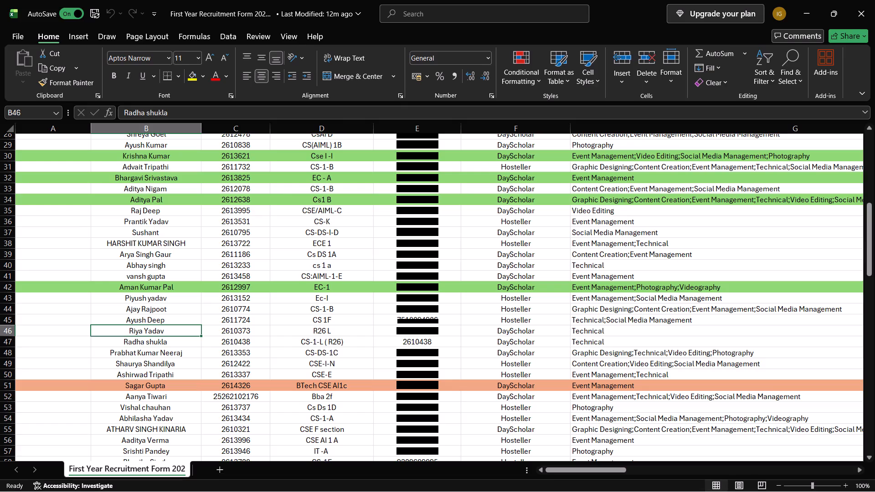
click(172, 343)
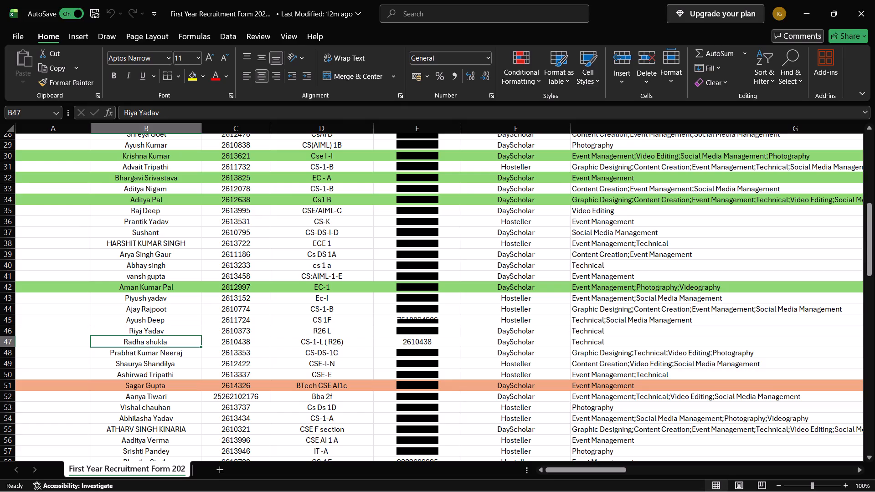
click(175, 333)
click(169, 347)
click(174, 332)
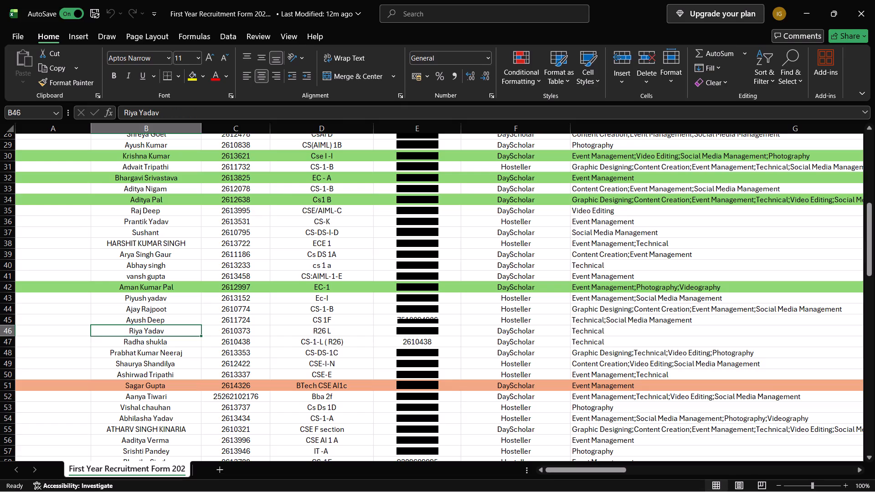
click(169, 339)
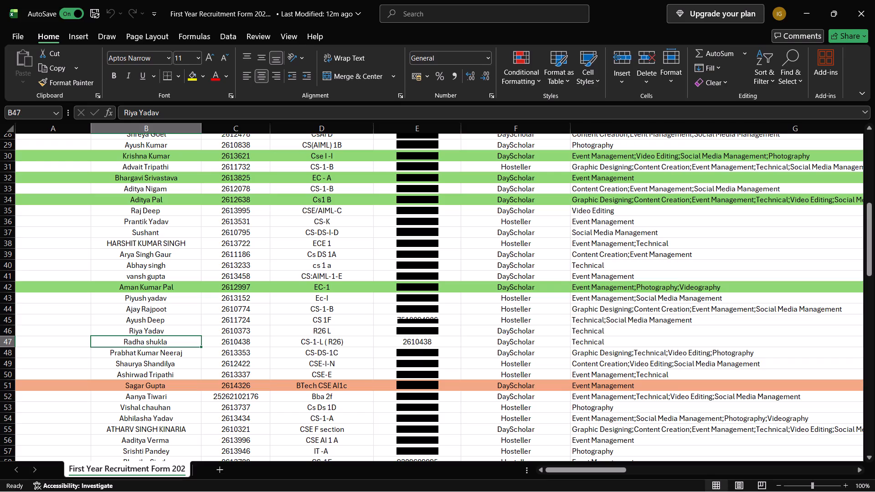
Review the green-highlighted candidates again, including the added names from row 112 onward, and continue back up to the header row.
scroll(297, 344, down, 5)
scroll(297, 344, up, 1)
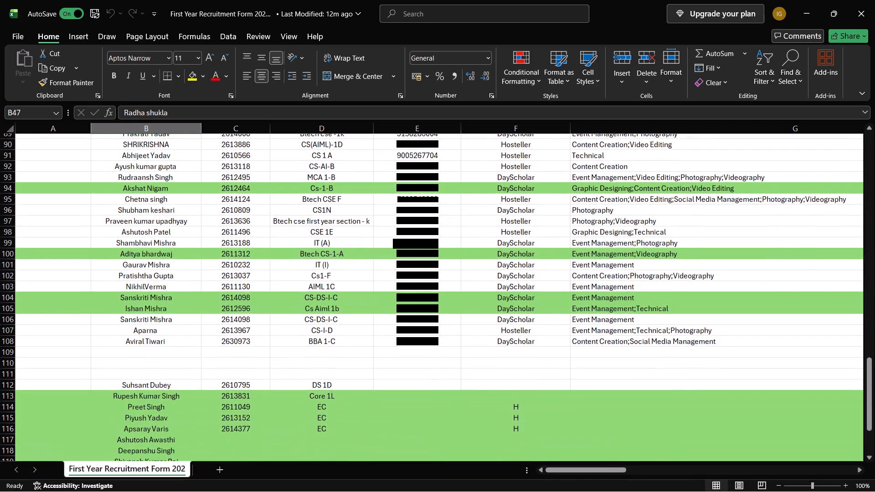
scroll(297, 344, down, 1)
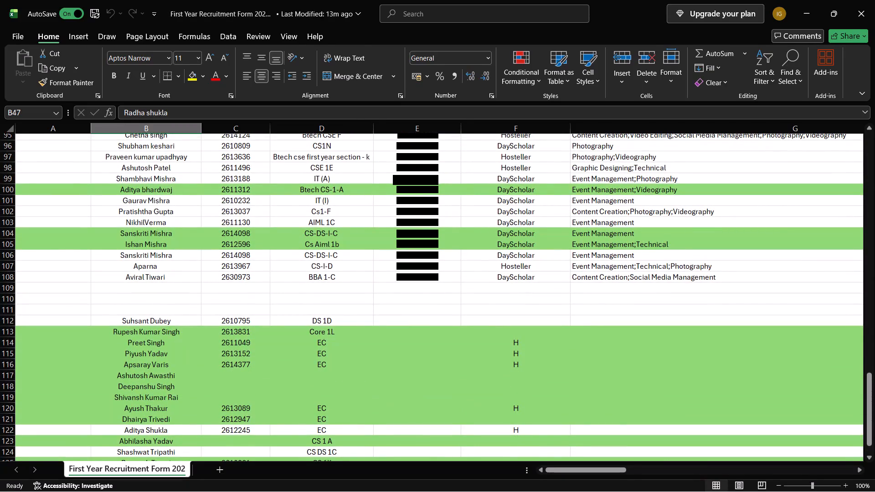
scroll(319, 364, up, 4)
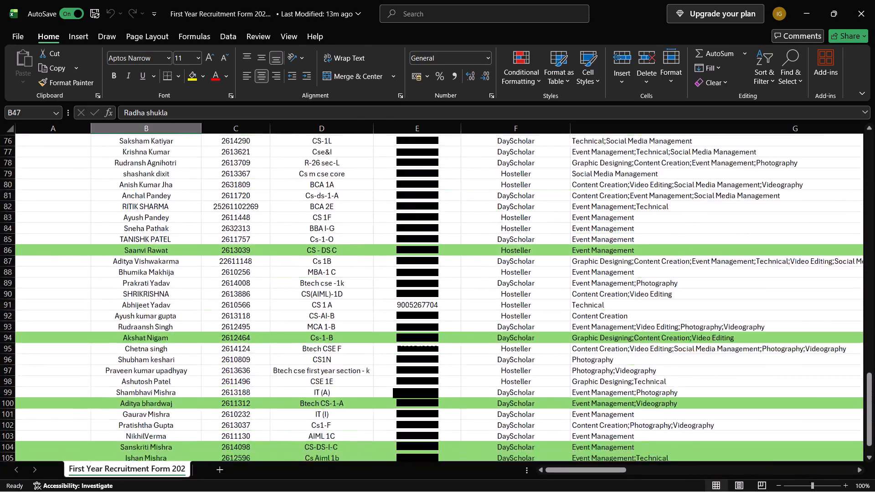
scroll(319, 364, up, 2)
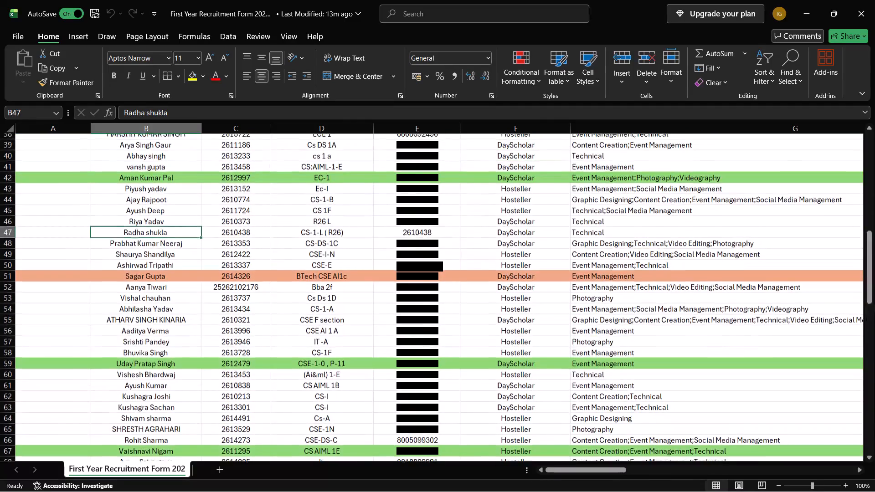
click(171, 221)
click(163, 231)
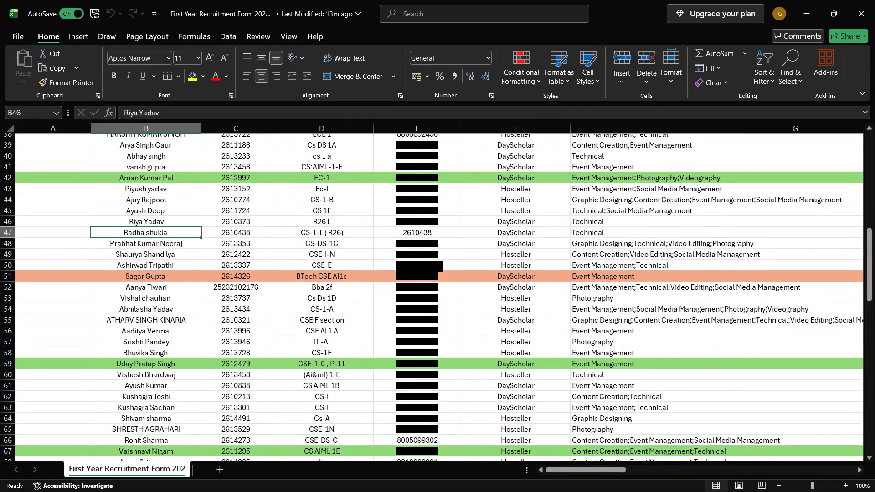
click(170, 222)
click(165, 233)
scroll(165, 233, up, 1)
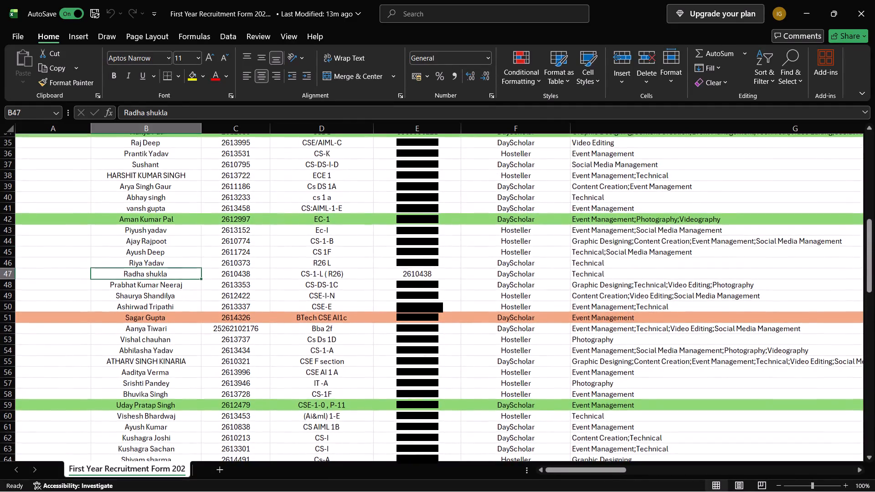
scroll(165, 233, up, 2)
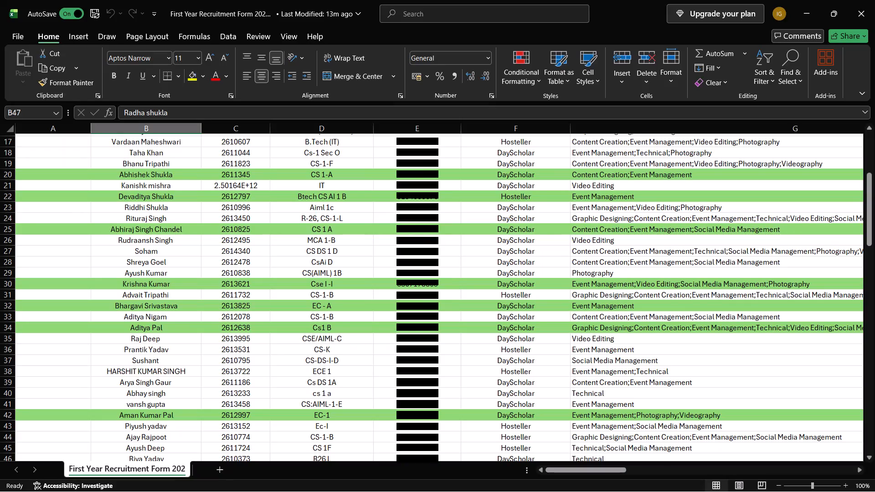
Examine the recruitment form's applicants and highlighted rows from row 46 up to the header, checking the name entries in rows 10 and 18.
scroll(165, 233, up, 1)
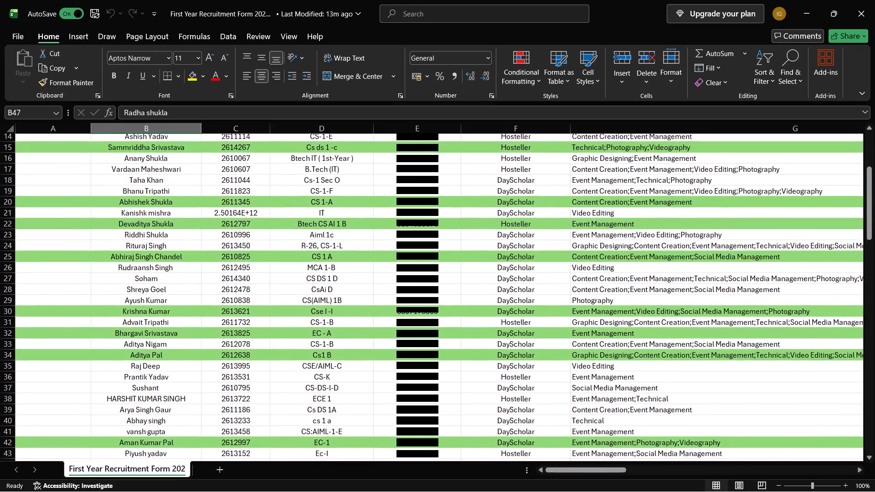
scroll(165, 233, up, 2)
scroll(165, 233, right, 1)
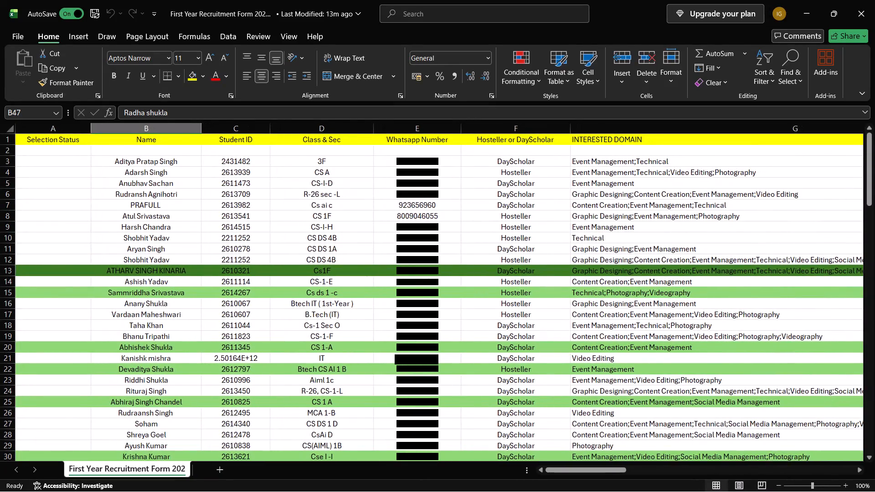
scroll(165, 233, right, 2)
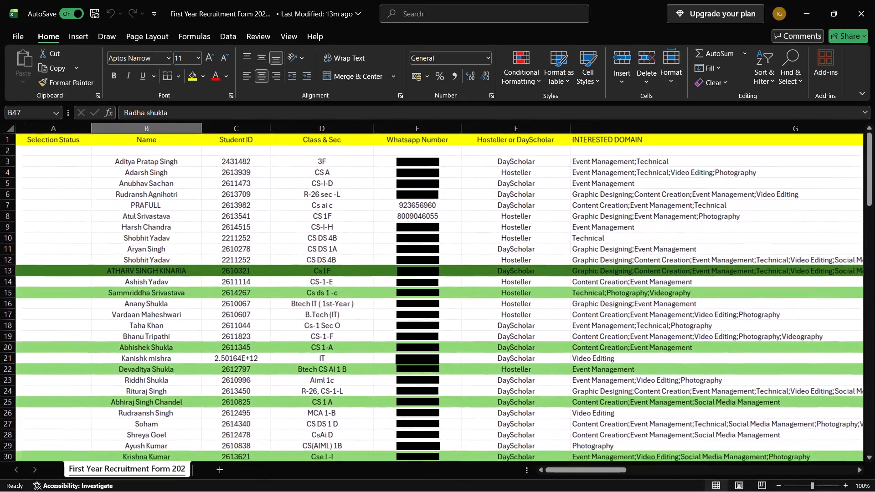
scroll(165, 233, right, 3)
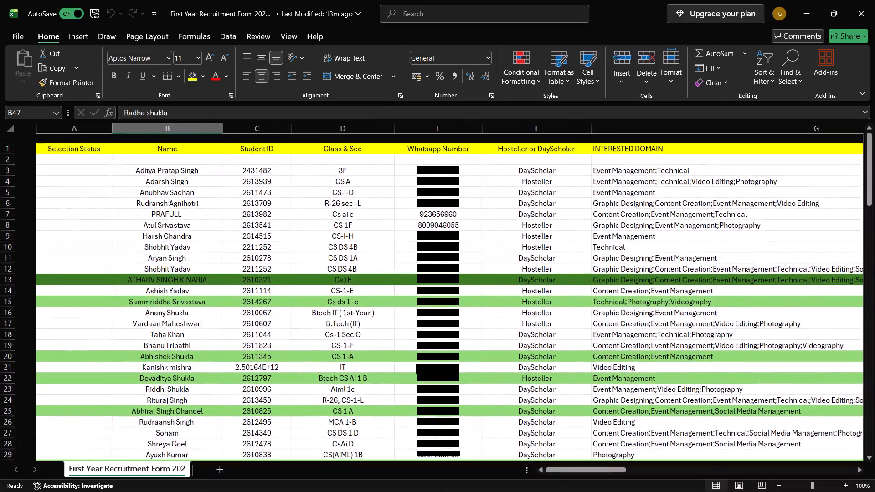
scroll(165, 233, right, 1)
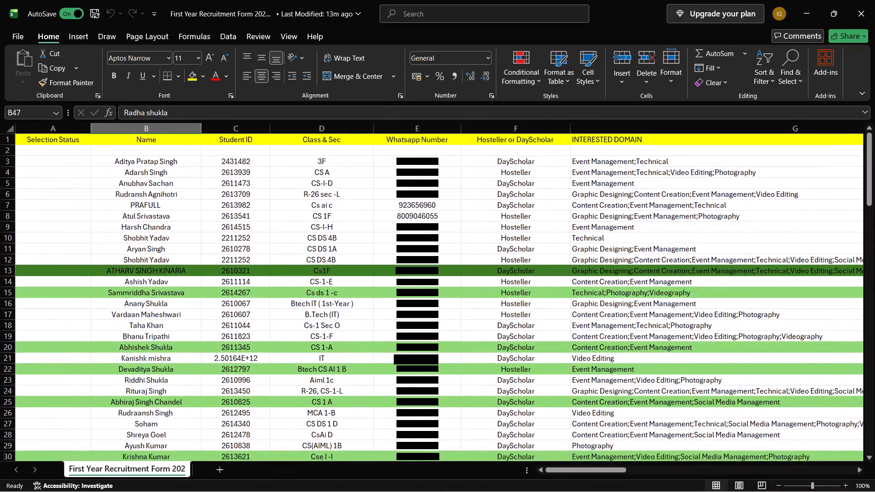
click(165, 233)
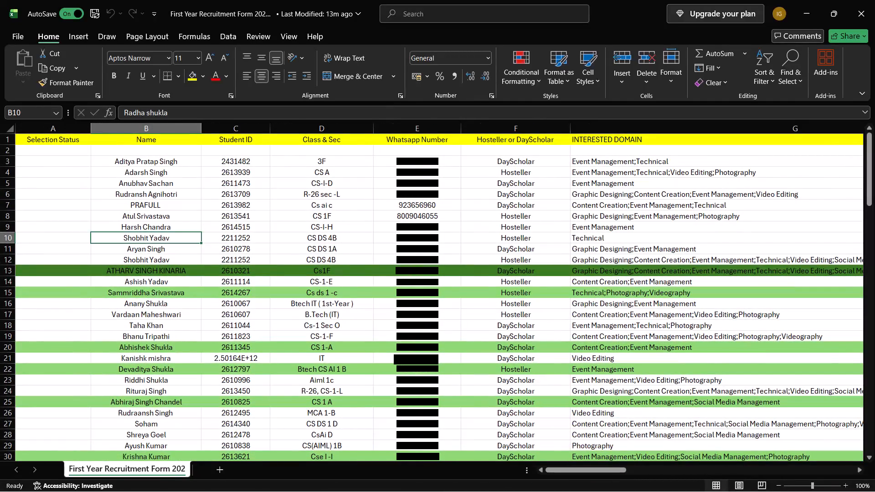
click(154, 324)
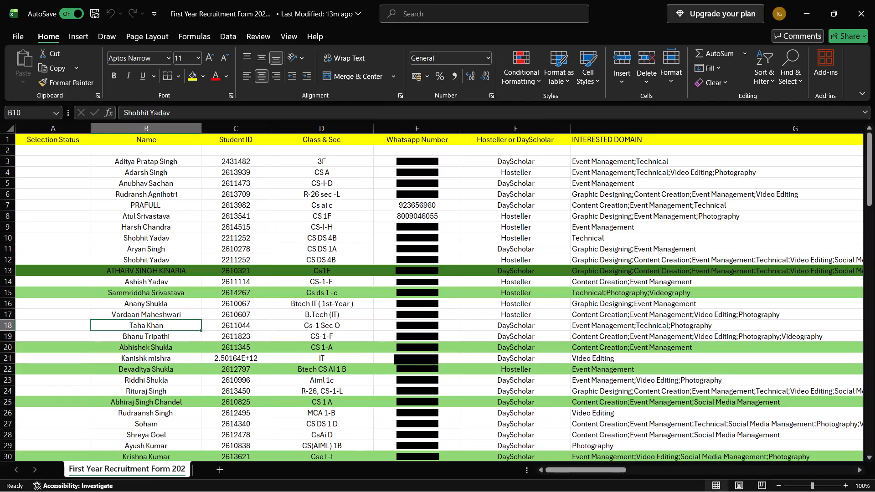
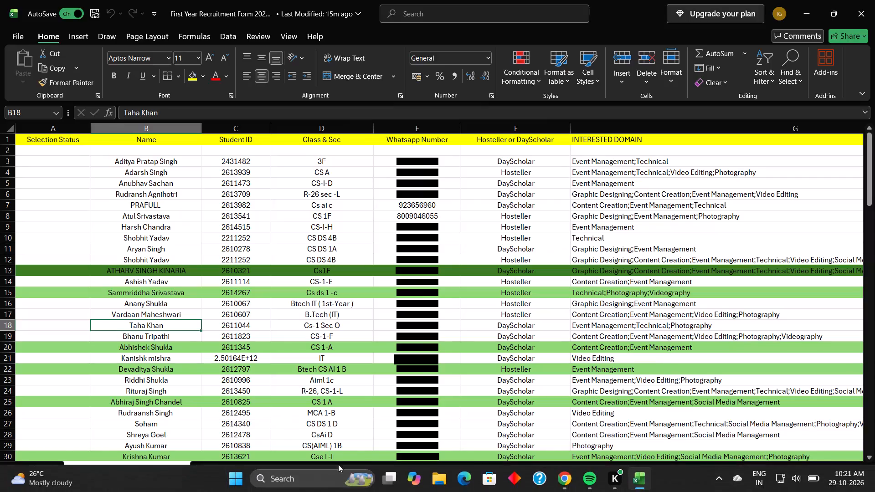
Switch to Chrome and view the Energy_Club_Selected_Candidates.xlsx preview in the Gemini chat.
click(573, 489)
click(267, 0)
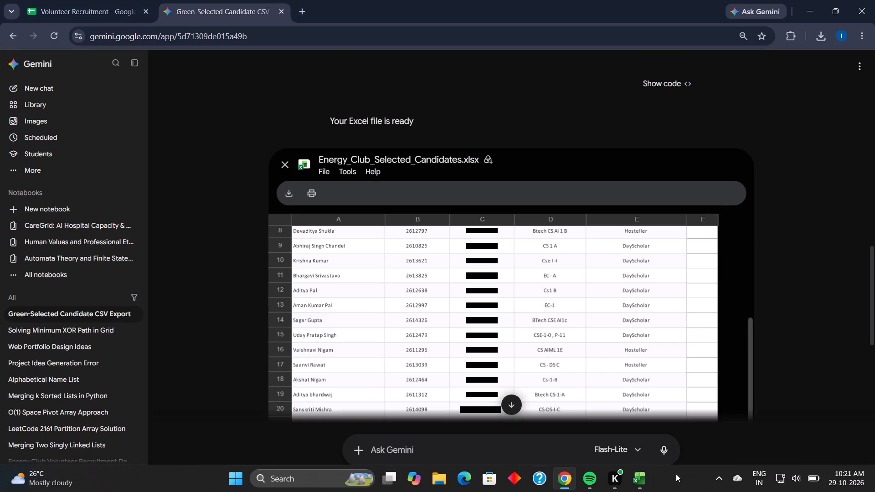
Switch back to Excel and compare the recruitment form's highlighted candidates from the header to around row 68, rechecking the names in rows 46 and 47.
click(640, 481)
scroll(504, 373, down, 2)
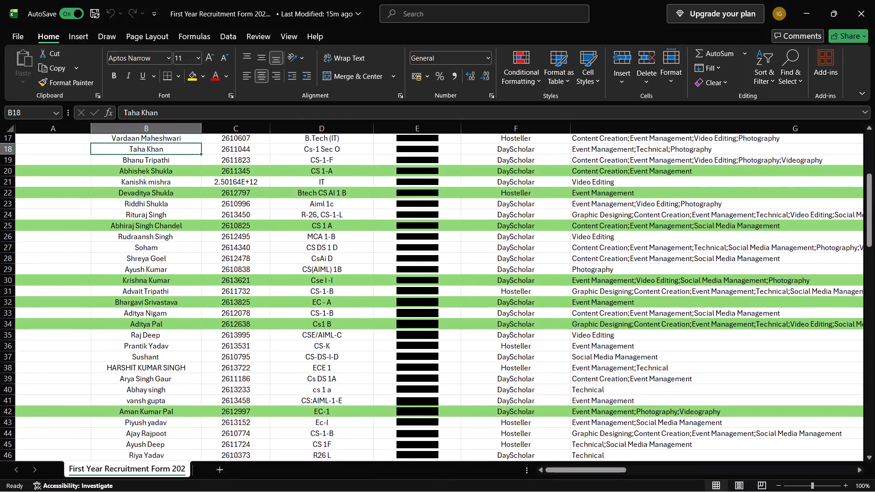
scroll(504, 373, down, 1)
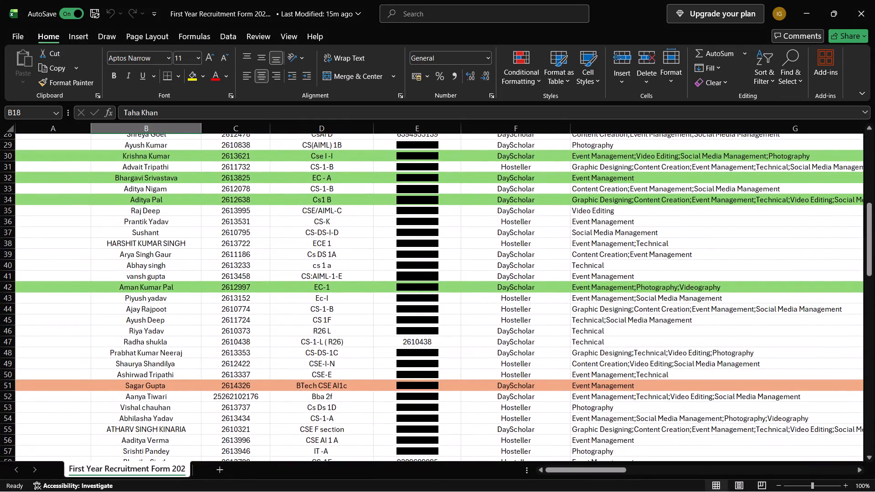
scroll(504, 373, down, 2)
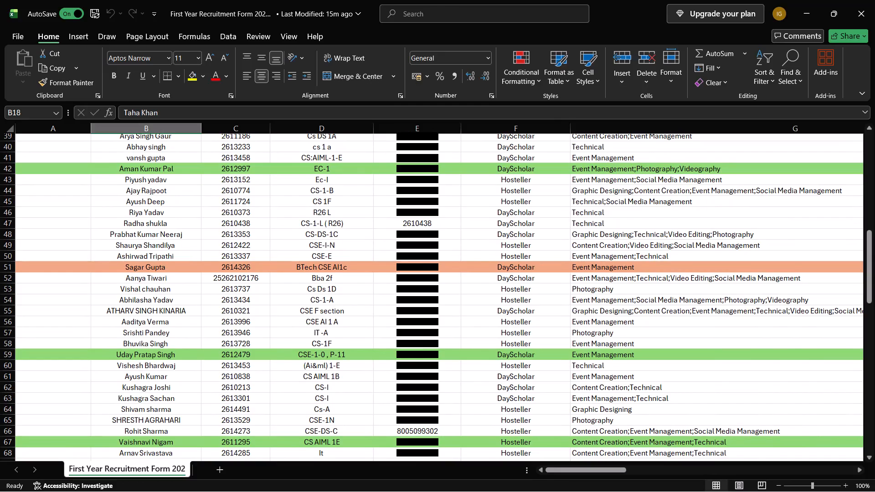
scroll(297, 308, up, 6)
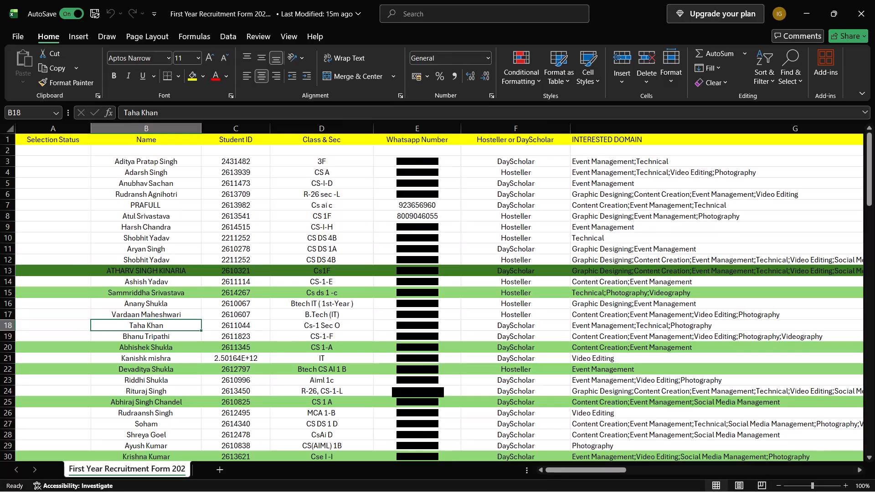
scroll(267, 336, down, 4)
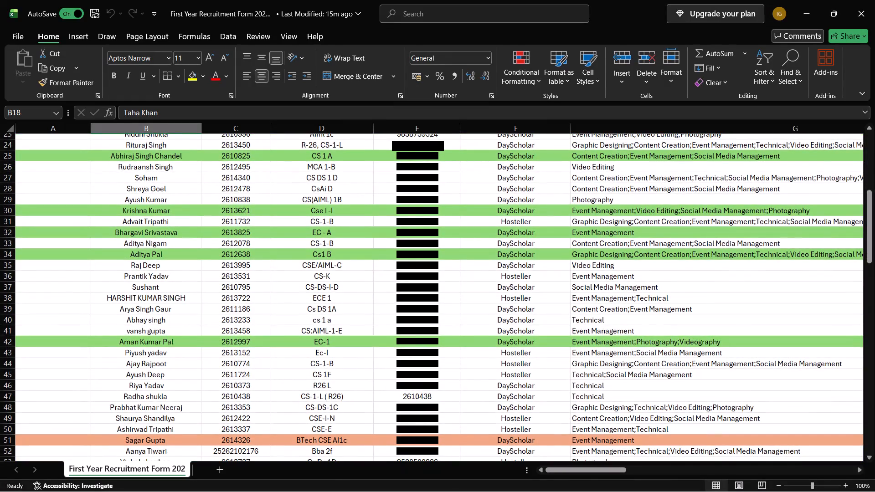
click(155, 400)
click(165, 385)
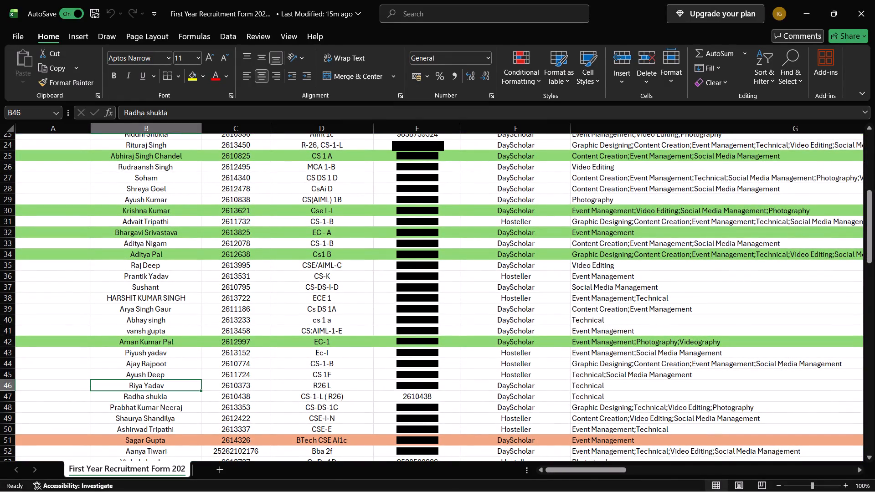
click(155, 399)
click(166, 384)
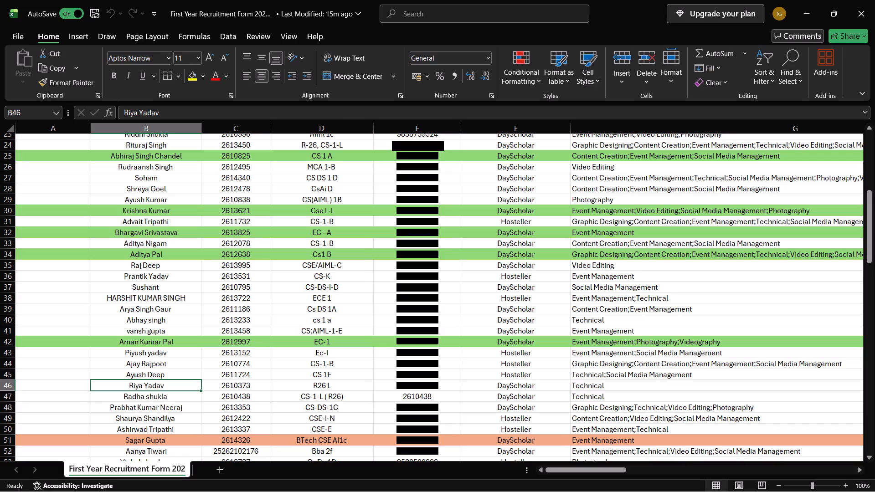